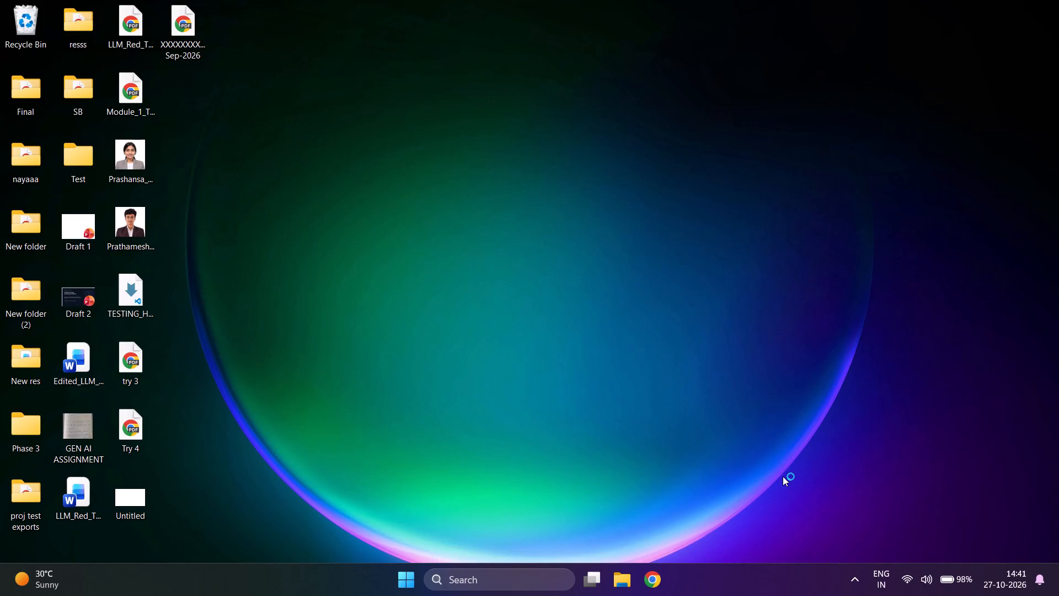
Launch Google Chrome, open a new blank tab and reload it.
click(650, 588)
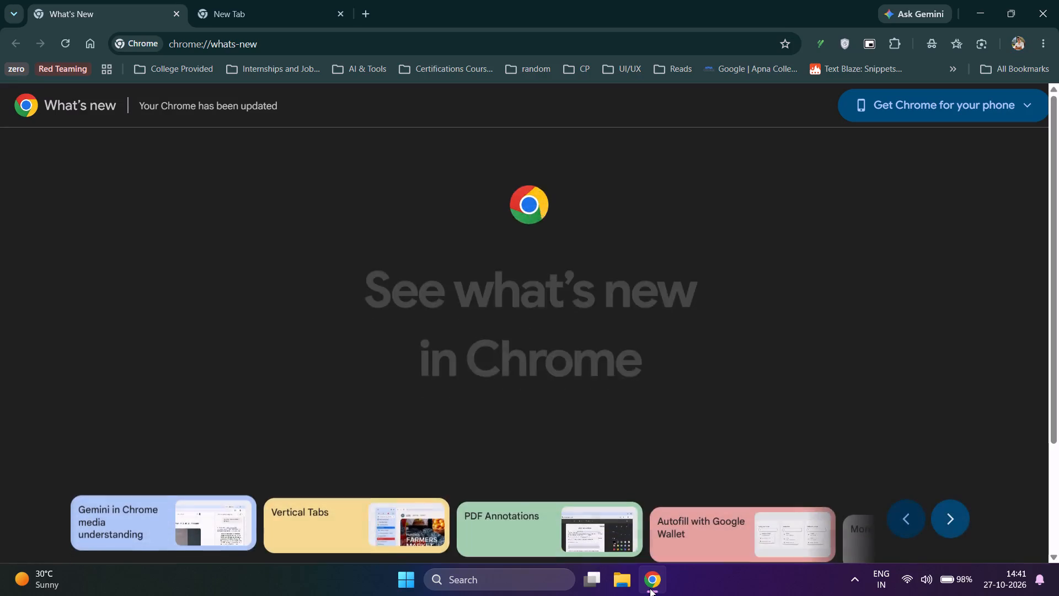
key(ctrl+t)
key(ctrl+r)
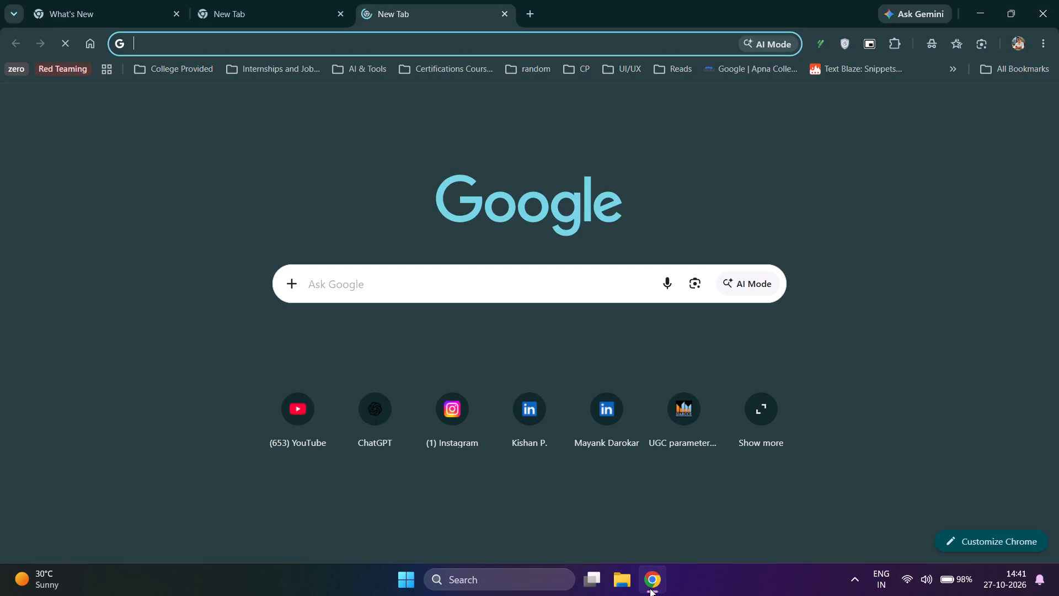
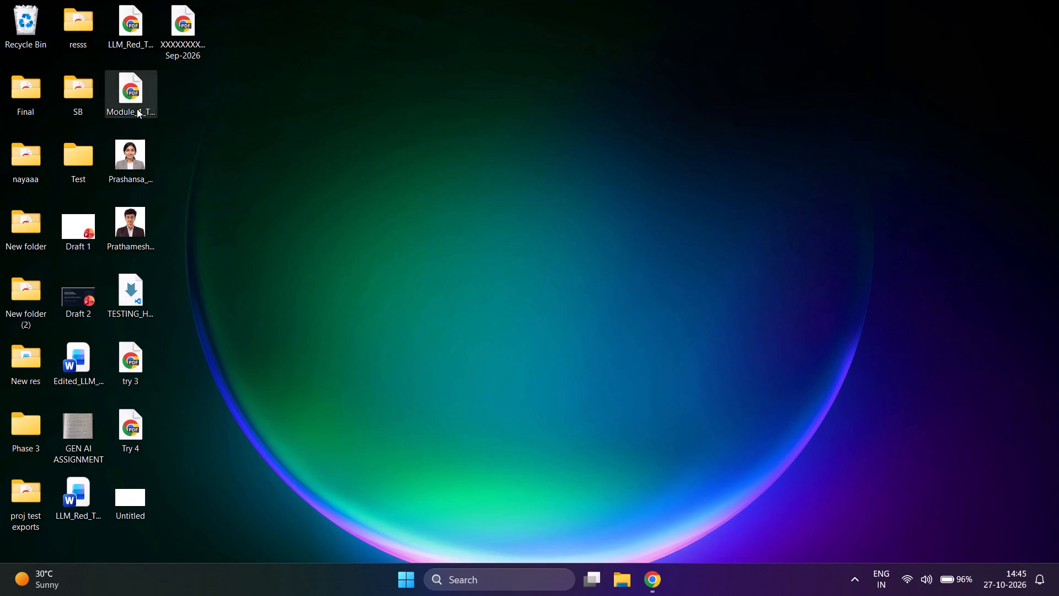
Open the LLM_Red_Teaming_IJARCCE PDF from the Final folder on the desktop.
double_click(18, 97)
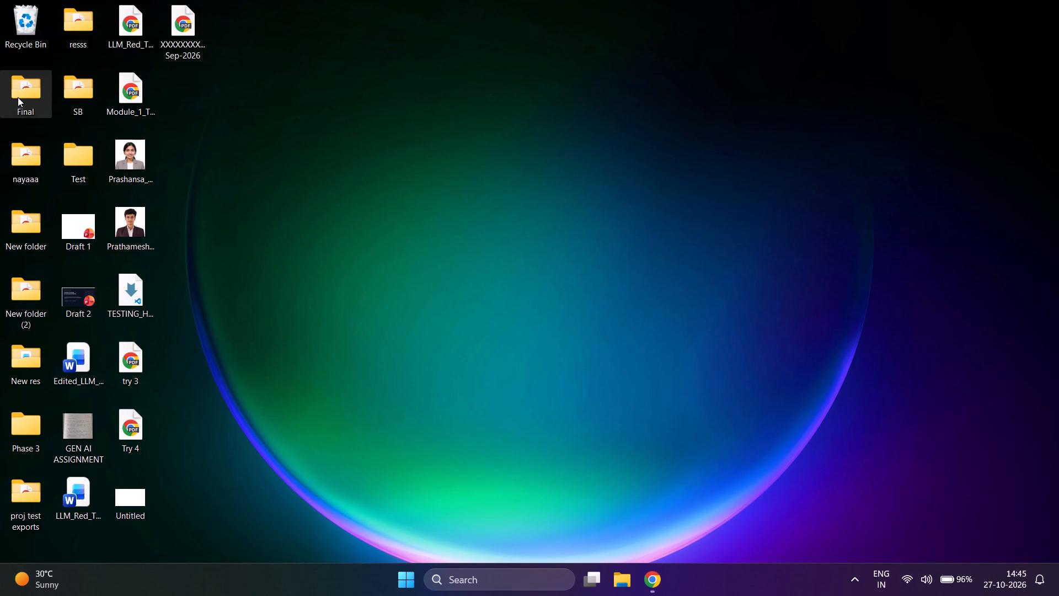
double_click(175, 141)
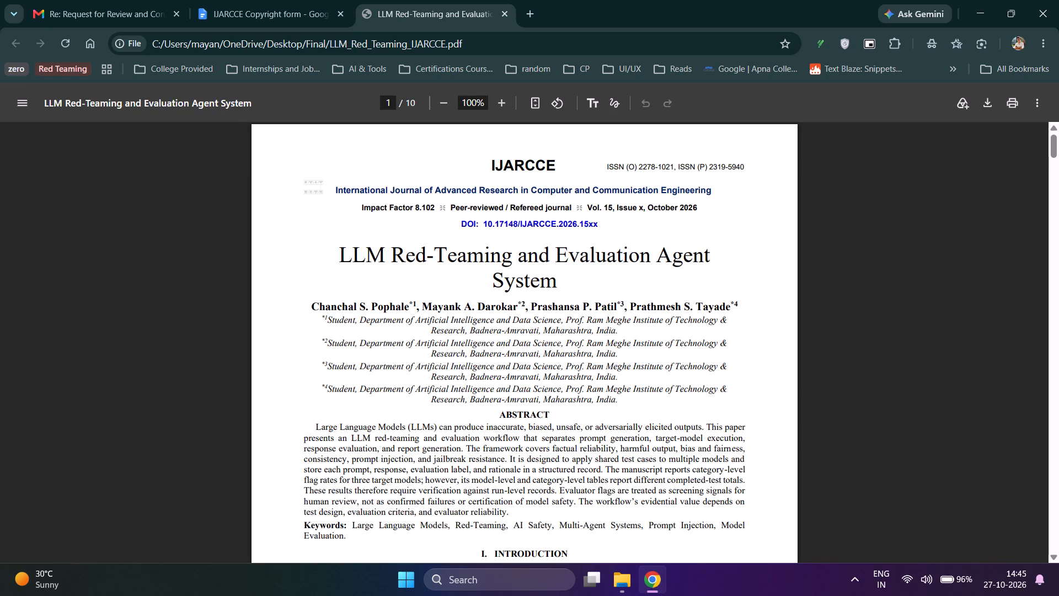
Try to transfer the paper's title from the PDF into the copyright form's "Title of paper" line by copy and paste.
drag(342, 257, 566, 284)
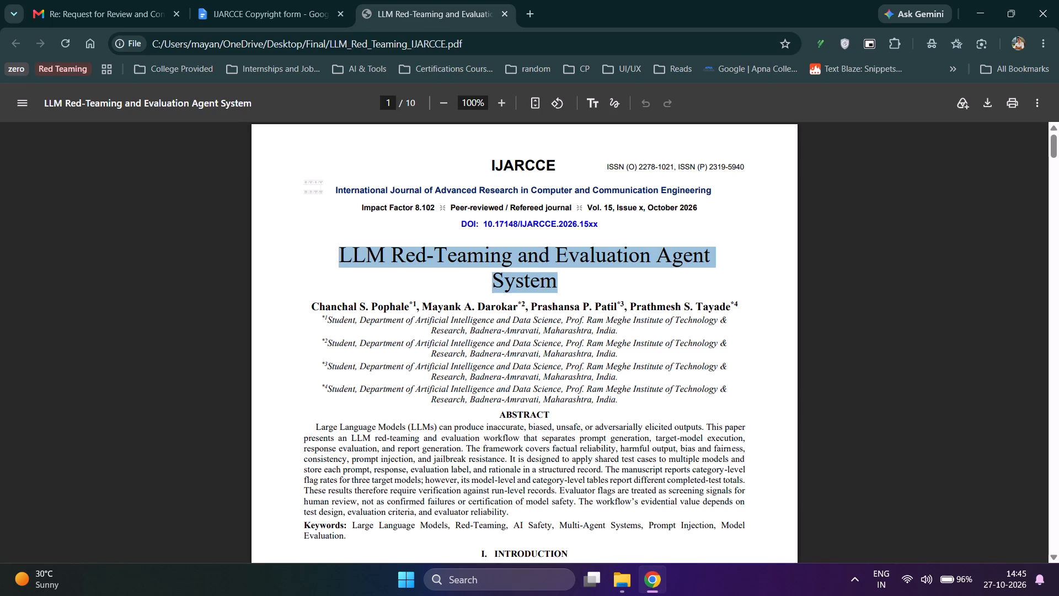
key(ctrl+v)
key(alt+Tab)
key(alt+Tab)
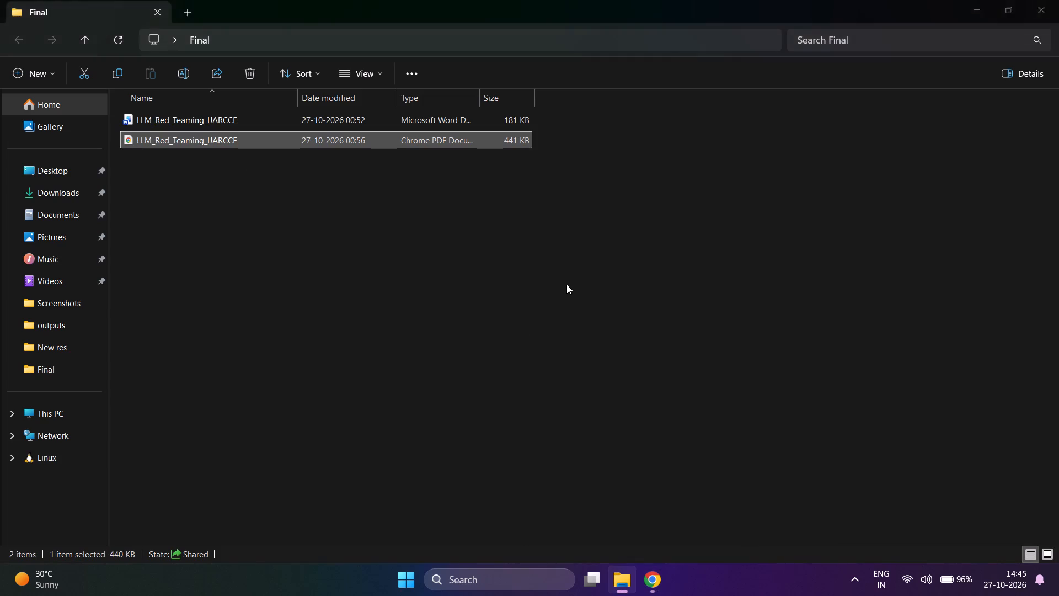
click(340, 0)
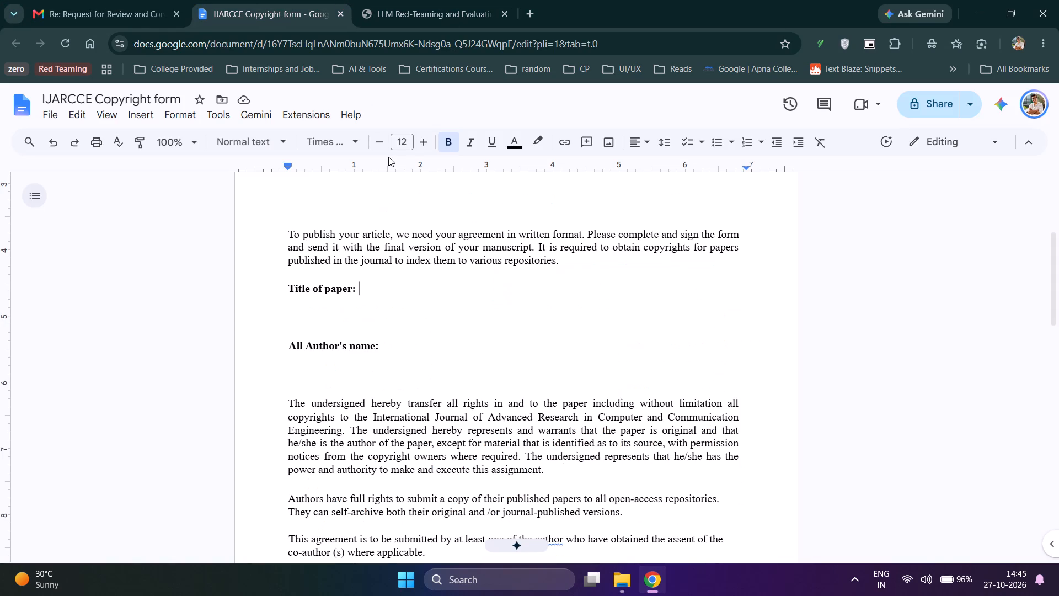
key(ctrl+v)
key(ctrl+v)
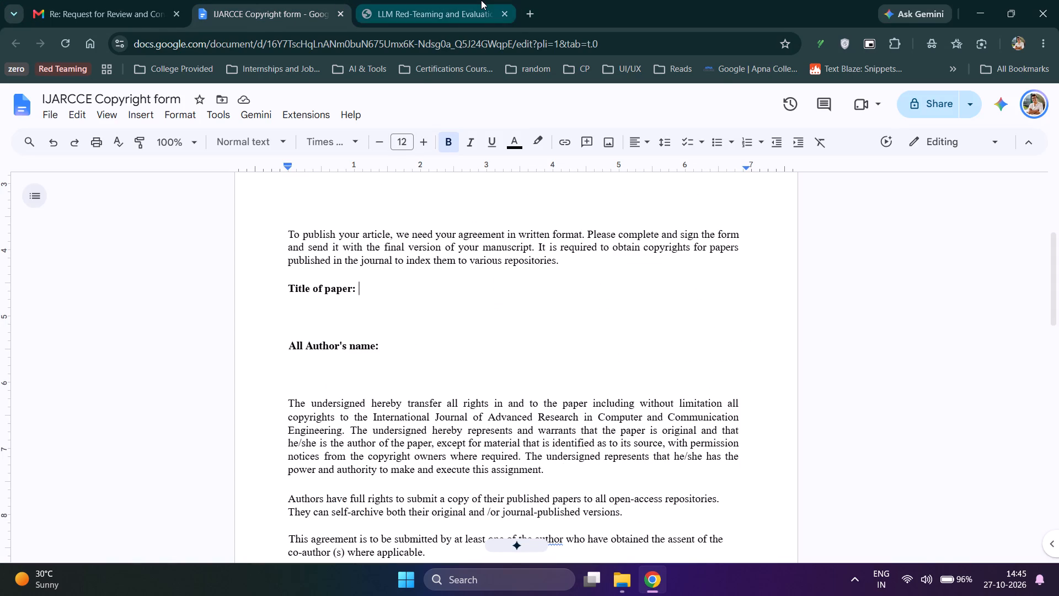
Enter "LLM Red-Teaming and Evaluation Agent System" after "Title of paper:" in the copyright form, checking the wording against the PDF.
click(481, 0)
click(293, 0)
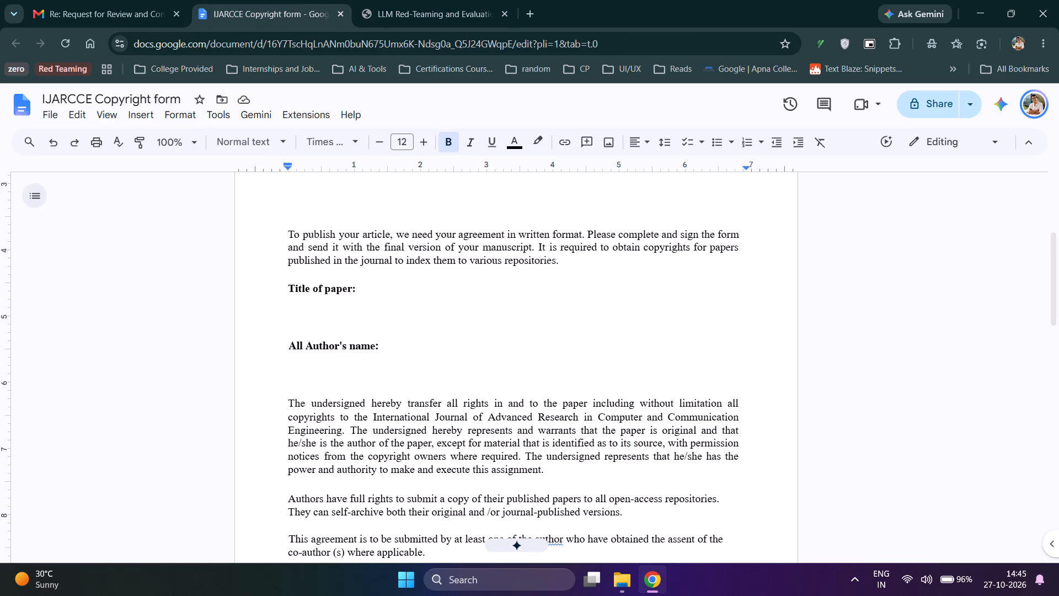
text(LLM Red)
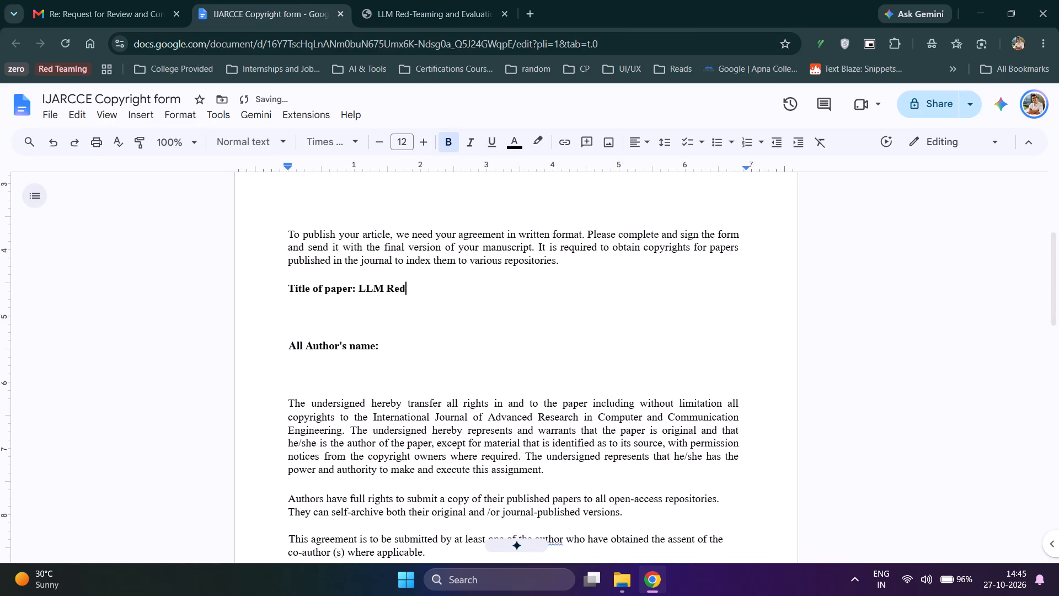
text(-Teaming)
click(439, 0)
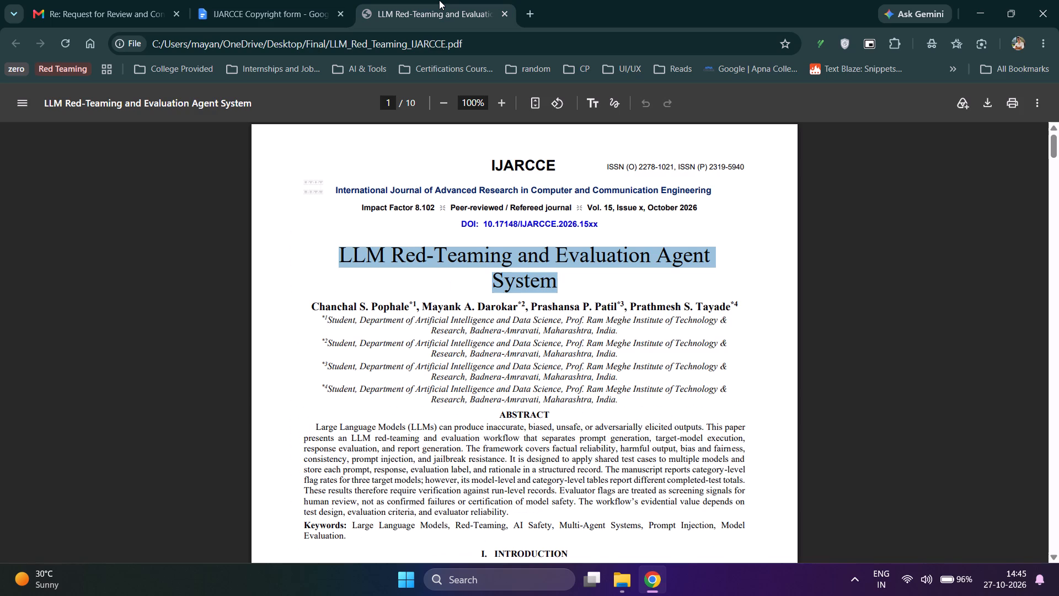
click(271, 0)
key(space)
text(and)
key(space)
click(480, 0)
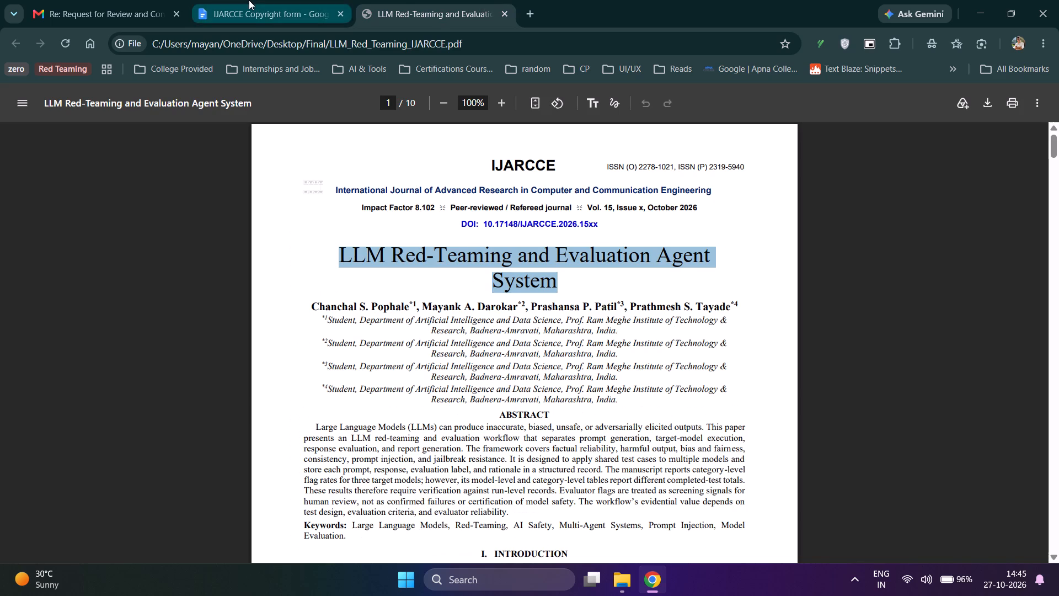
click(249, 0)
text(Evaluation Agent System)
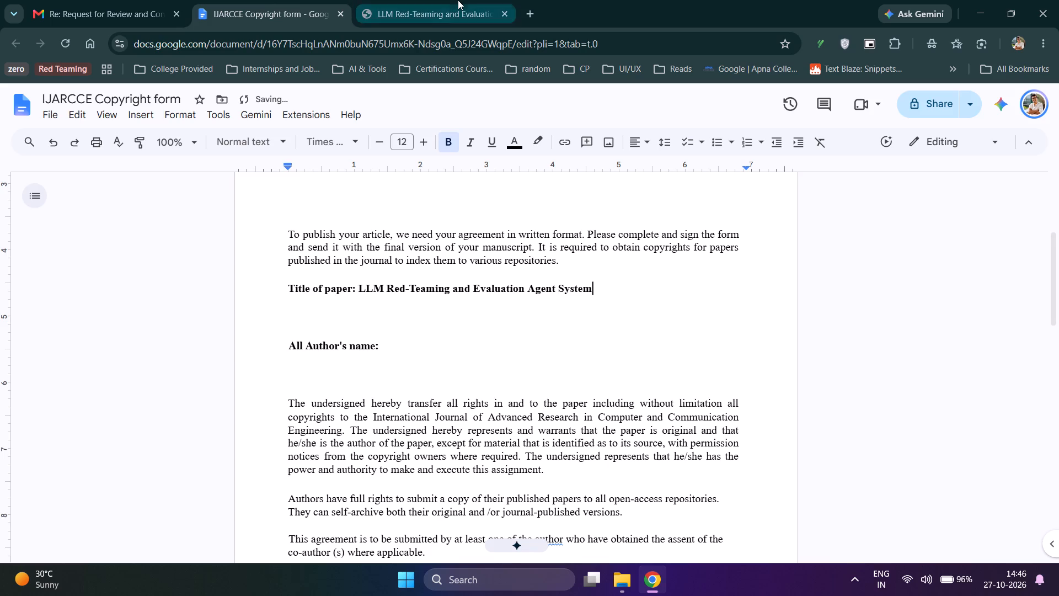
click(458, 0)
click(268, 0)
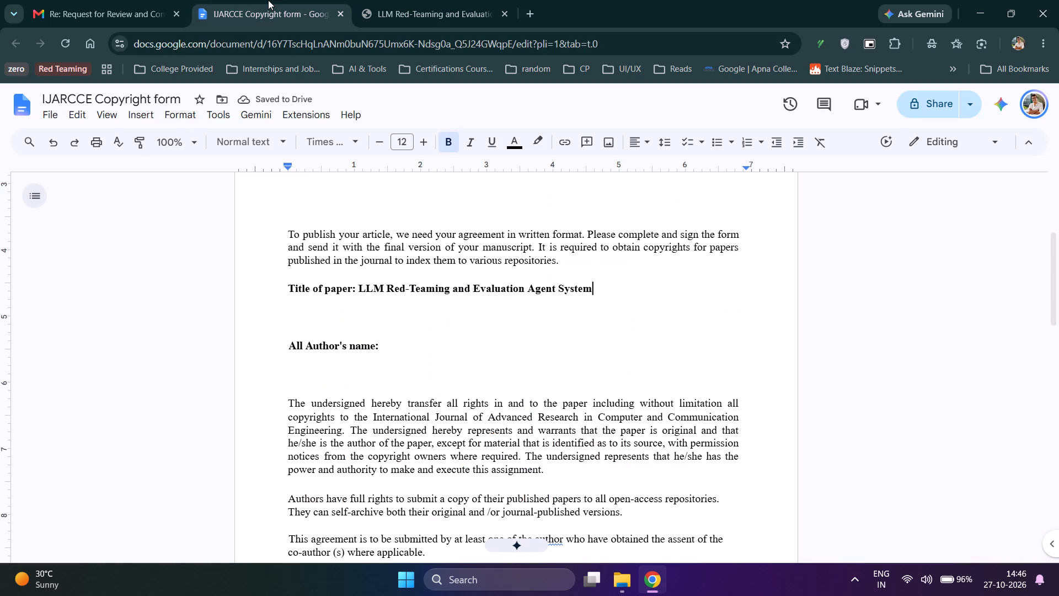
Fill in the authors' names on a new line below "All Author's name:", starting with the first author listed in the PDF.
click(399, 349)
click(470, 0)
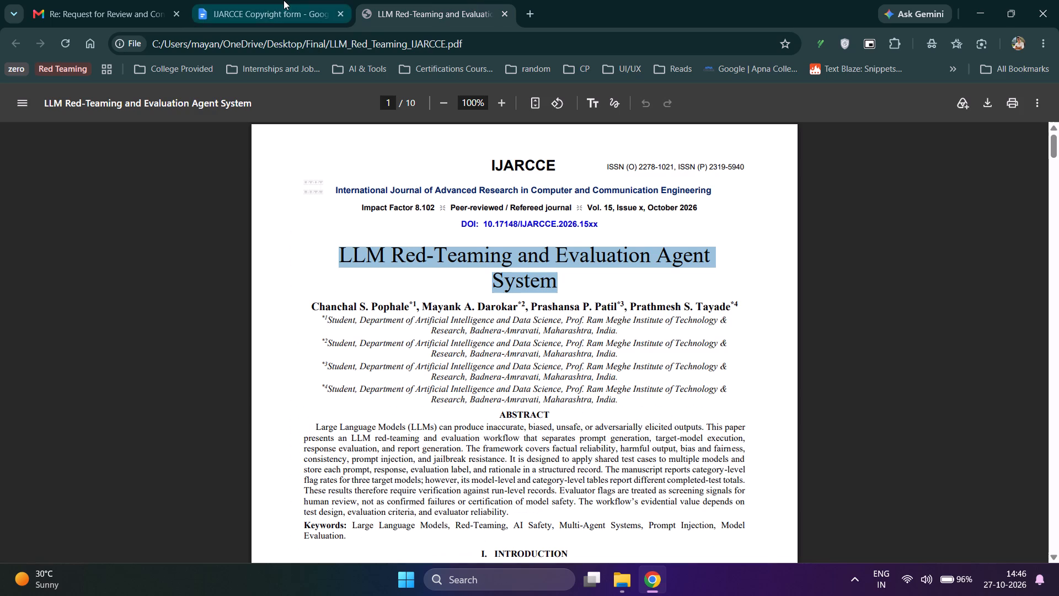
click(284, 0)
key(Return)
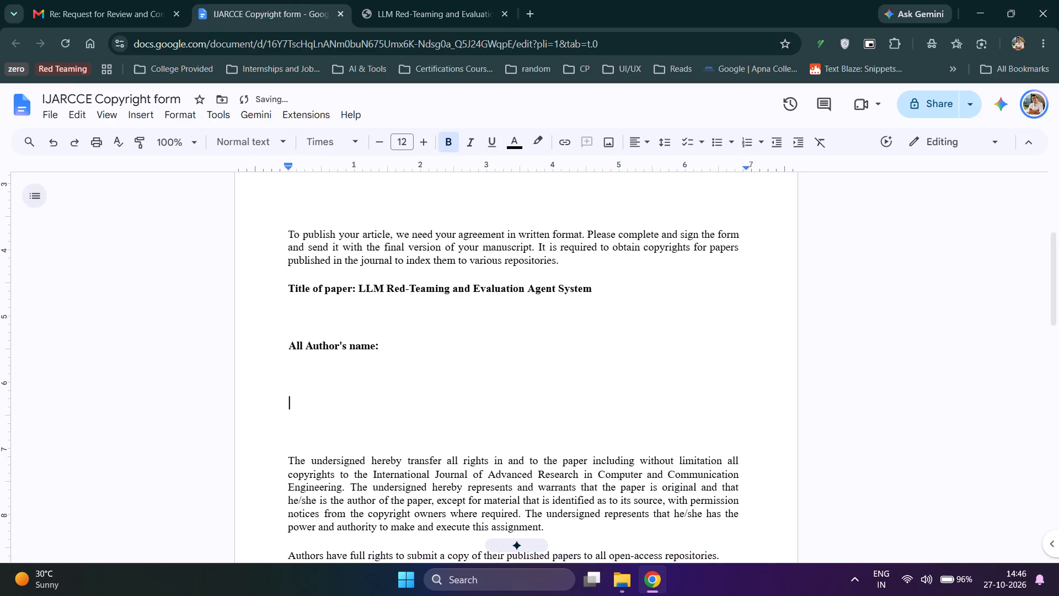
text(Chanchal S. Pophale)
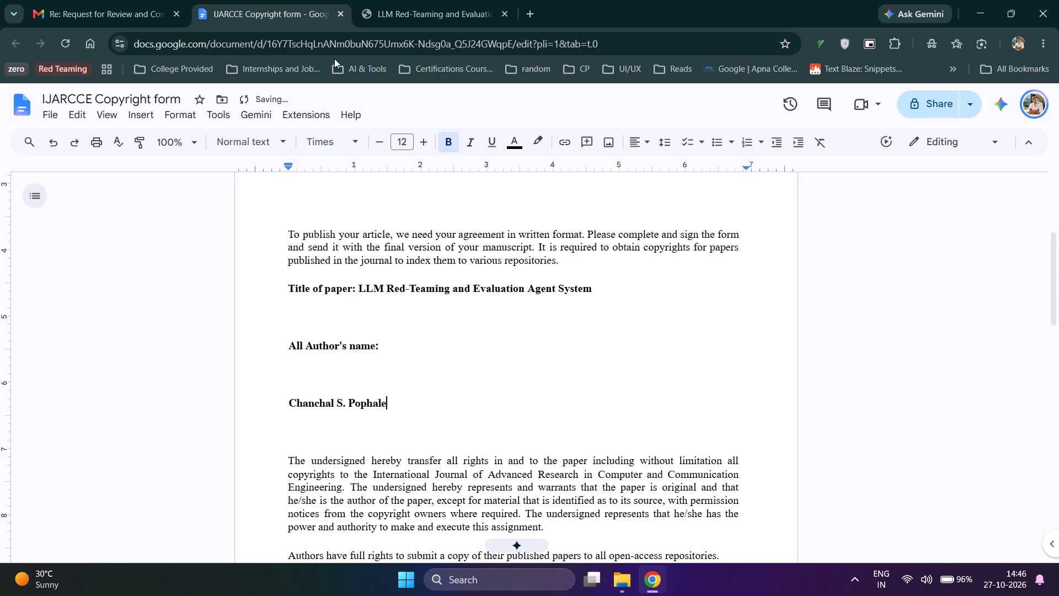
click(488, 0)
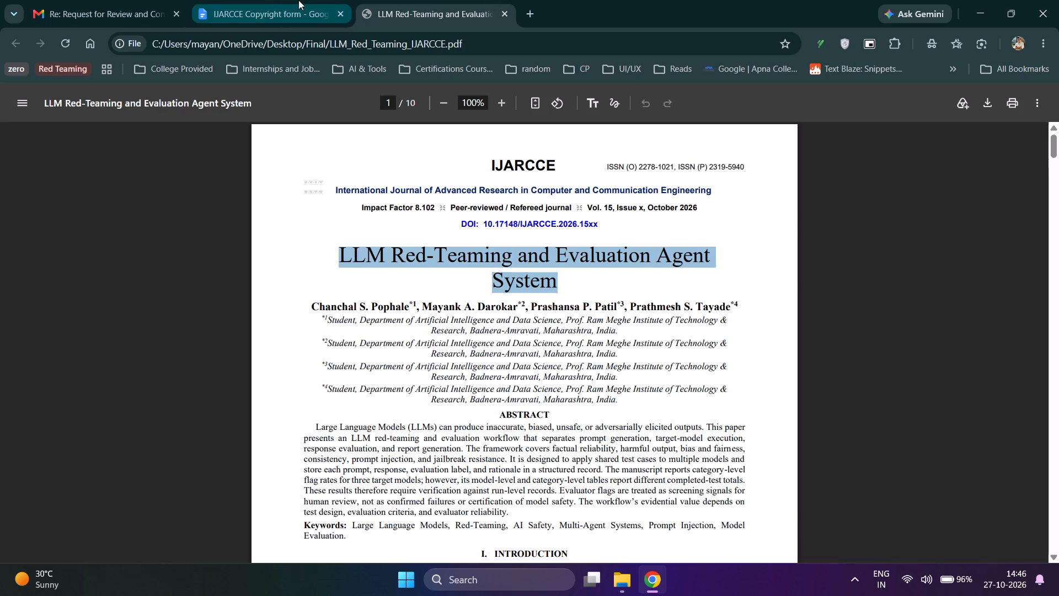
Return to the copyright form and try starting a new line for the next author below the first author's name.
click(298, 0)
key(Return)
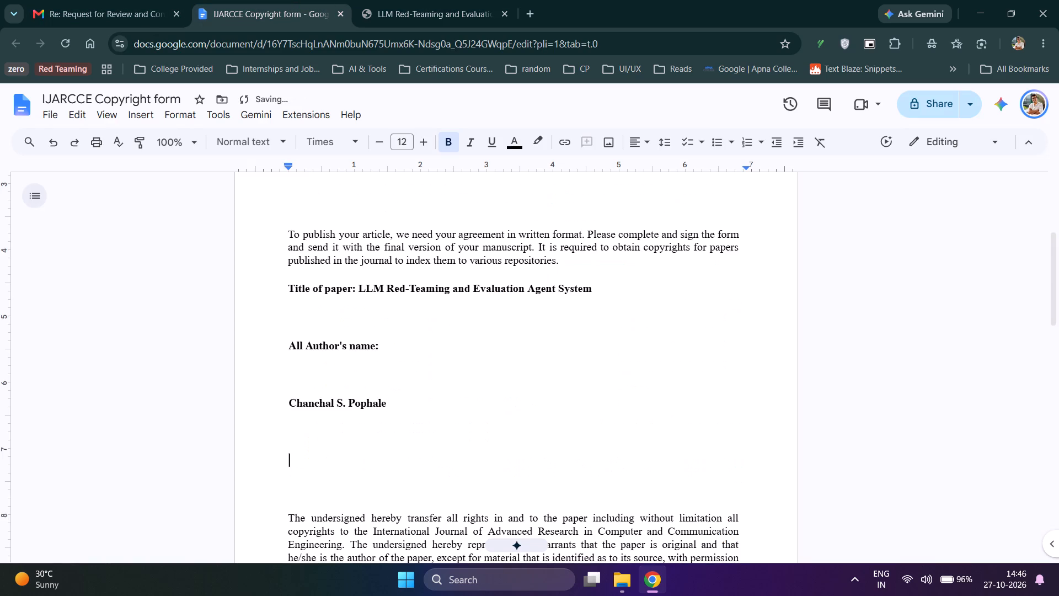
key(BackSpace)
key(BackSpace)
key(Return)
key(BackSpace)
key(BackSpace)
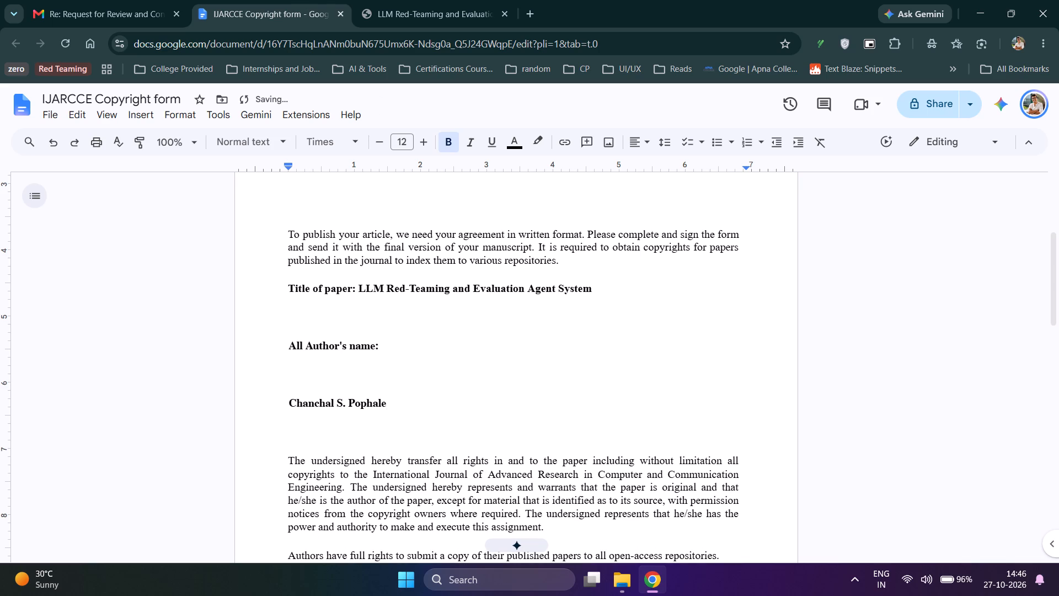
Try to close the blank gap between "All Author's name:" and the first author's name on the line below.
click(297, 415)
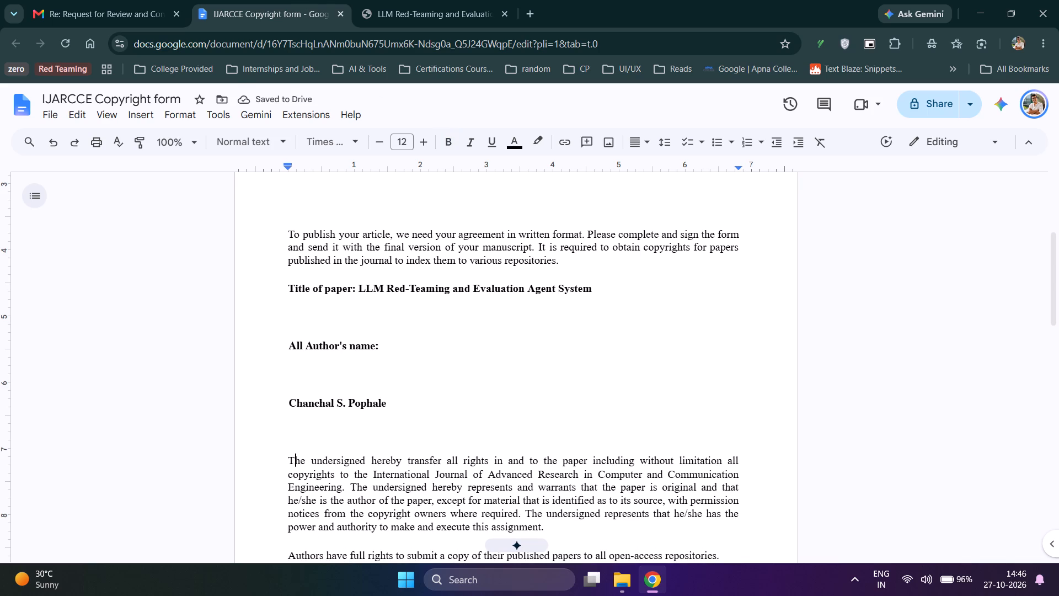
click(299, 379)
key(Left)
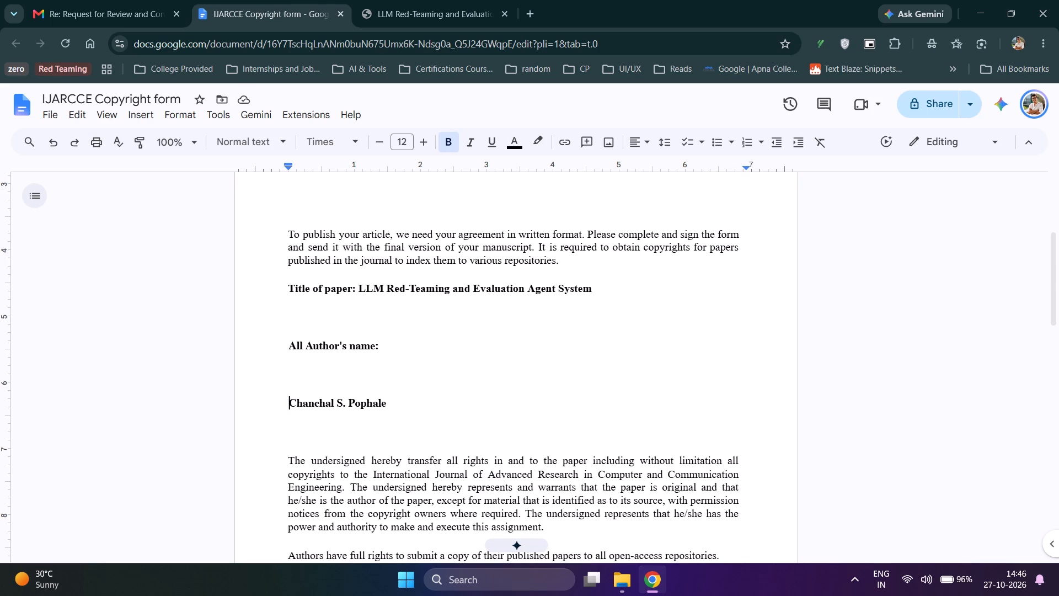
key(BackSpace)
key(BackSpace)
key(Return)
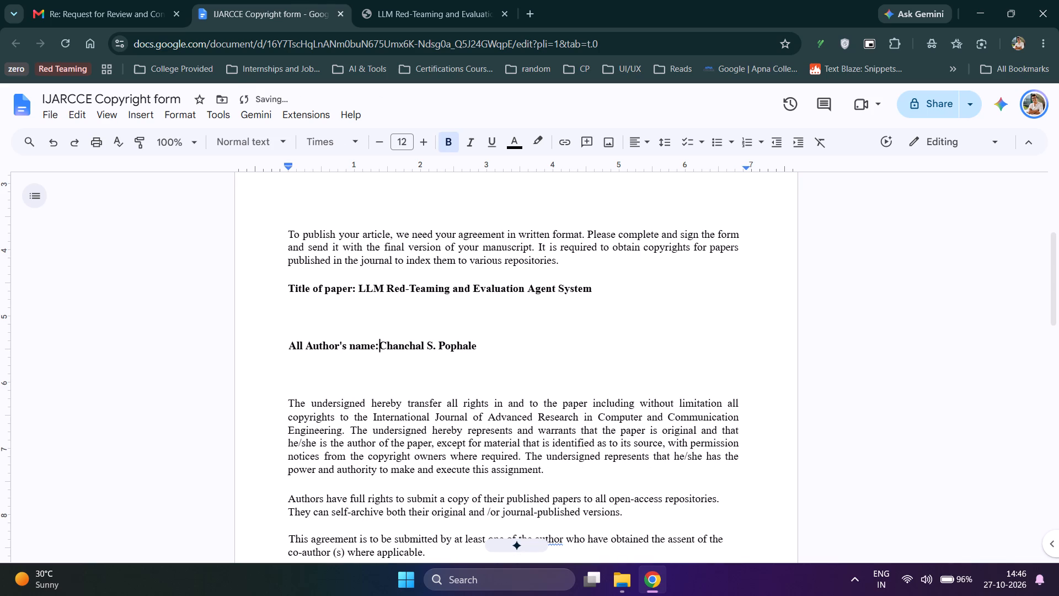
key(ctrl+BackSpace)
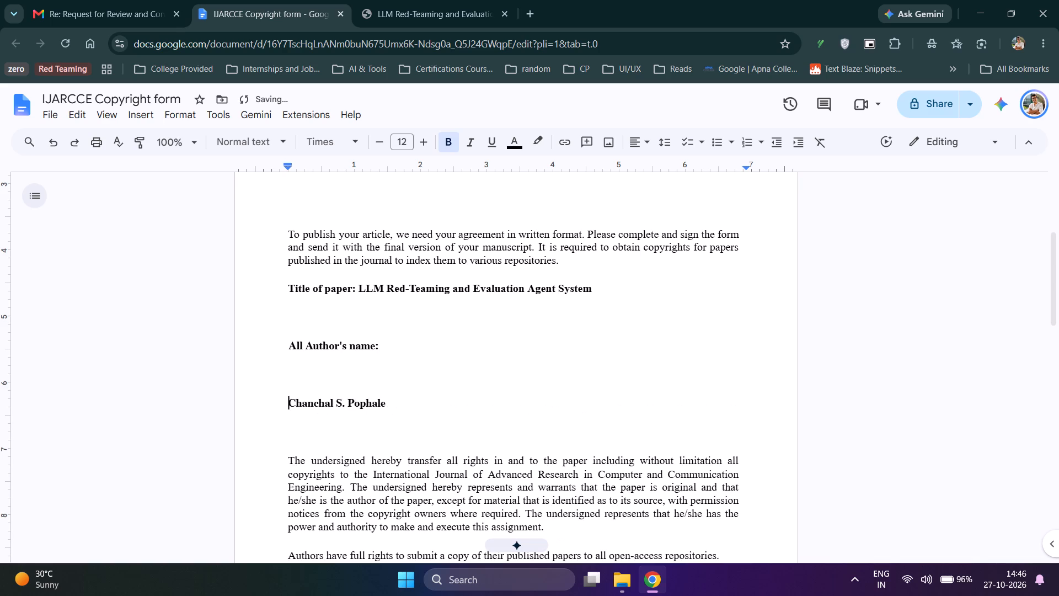
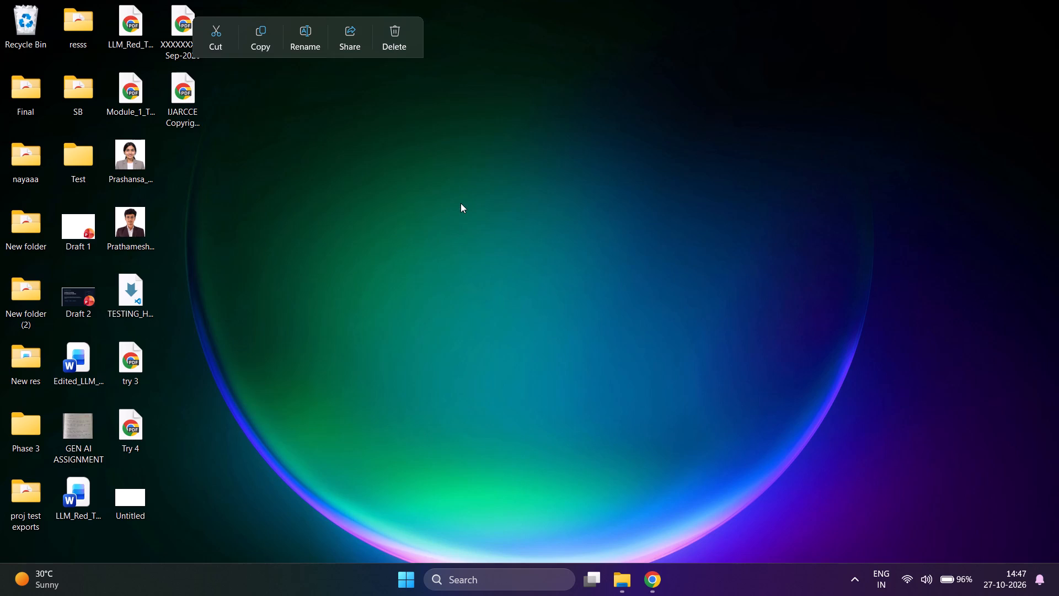
Find a suitable app in the full list of options for opening the PDF file from the desktop.
scroll(504, 366, down, 3)
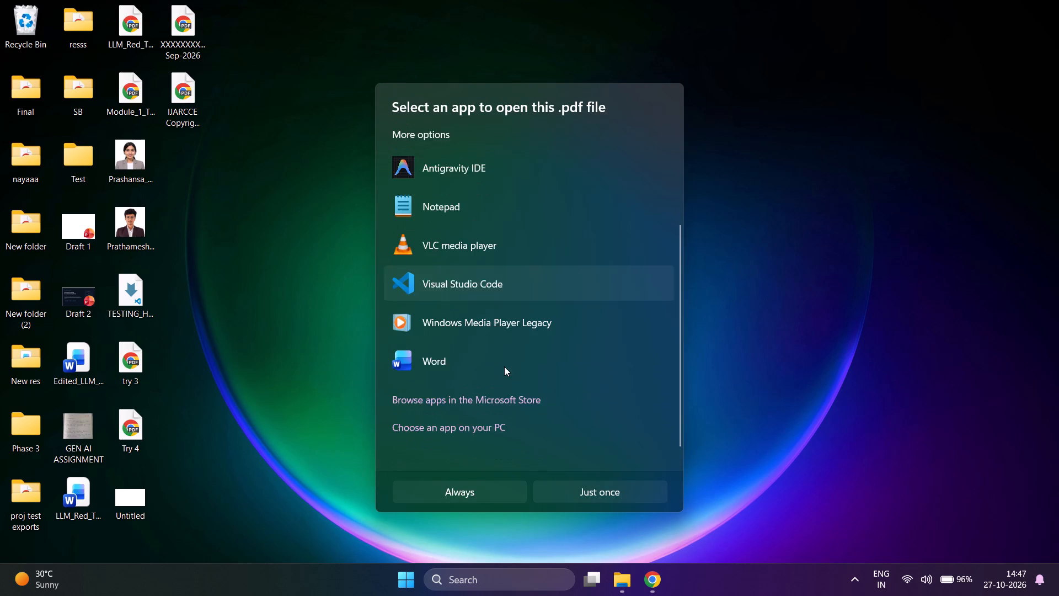
Open the IJARCCE Copyright form PDF in Word just once, converting it to an editable document with editing enabled.
click(463, 373)
click(593, 502)
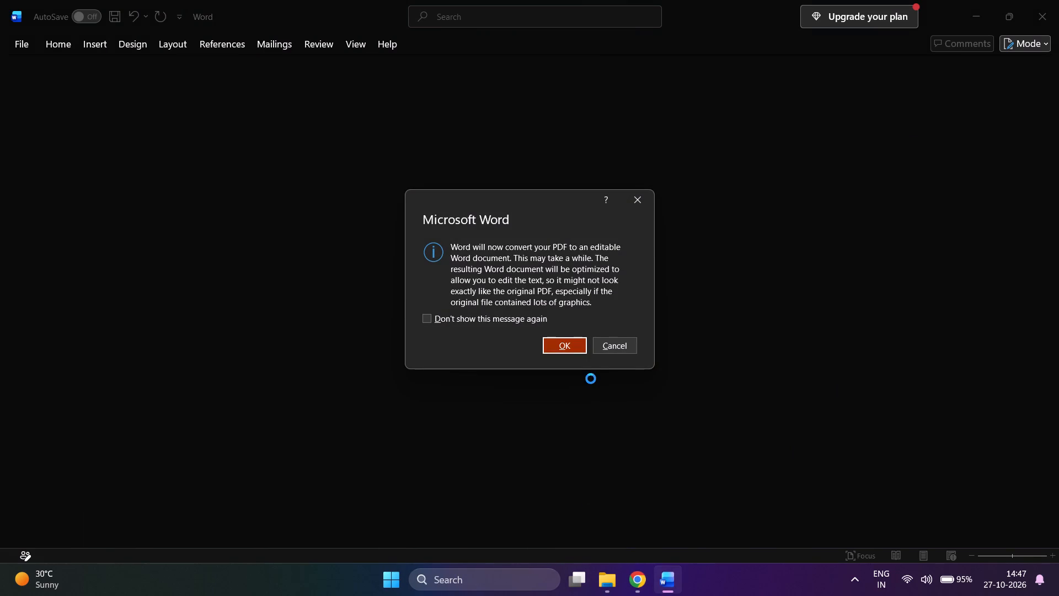
click(565, 348)
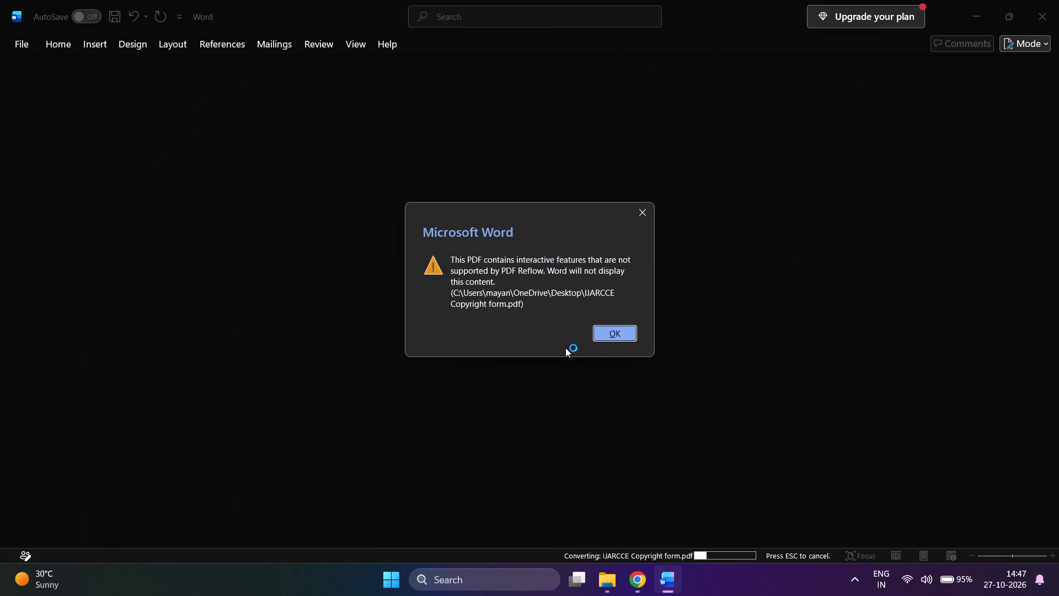
click(611, 328)
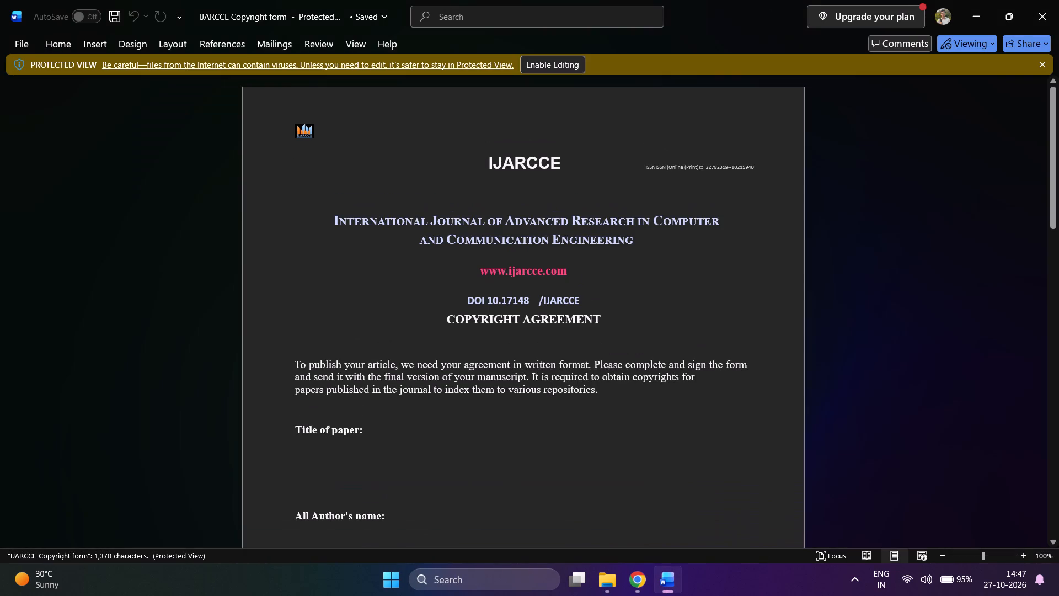
click(541, 63)
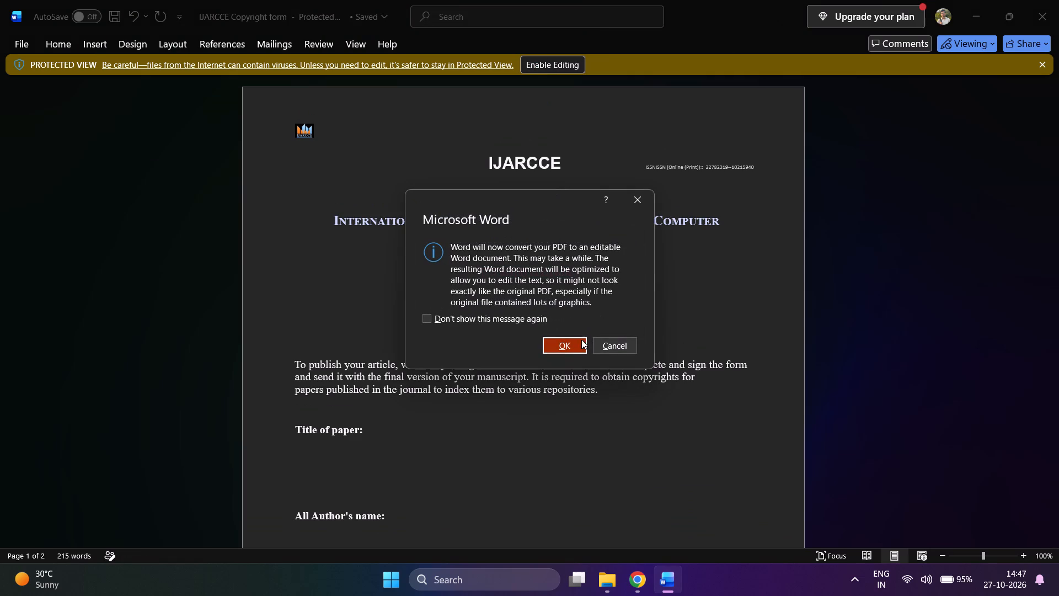
click(573, 345)
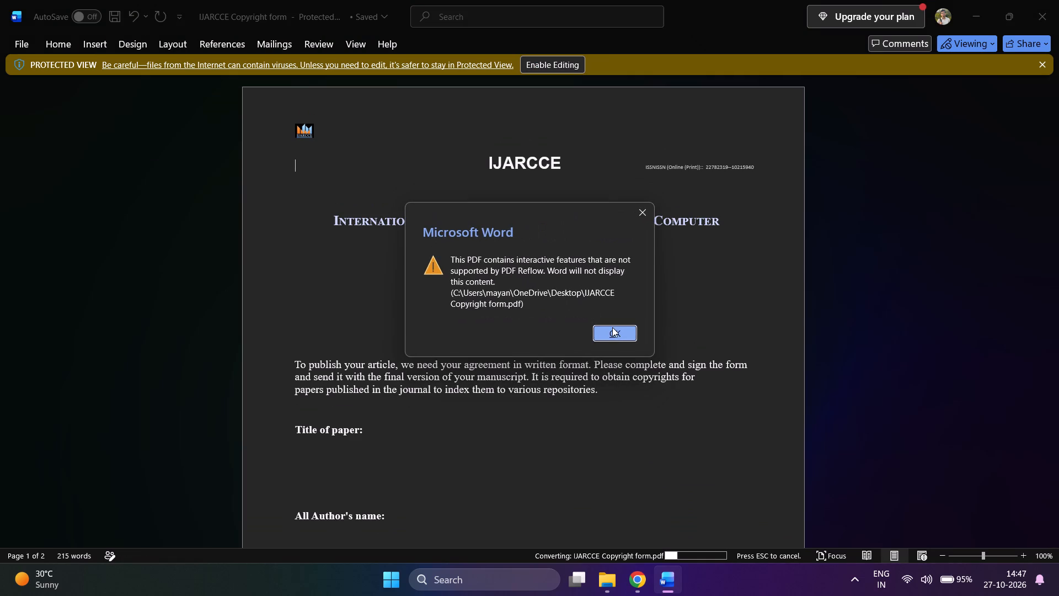
click(612, 327)
Enter the authors' names below "All Author's name:" in the converted copyright form, one author per line.
scroll(537, 363, down, 2)
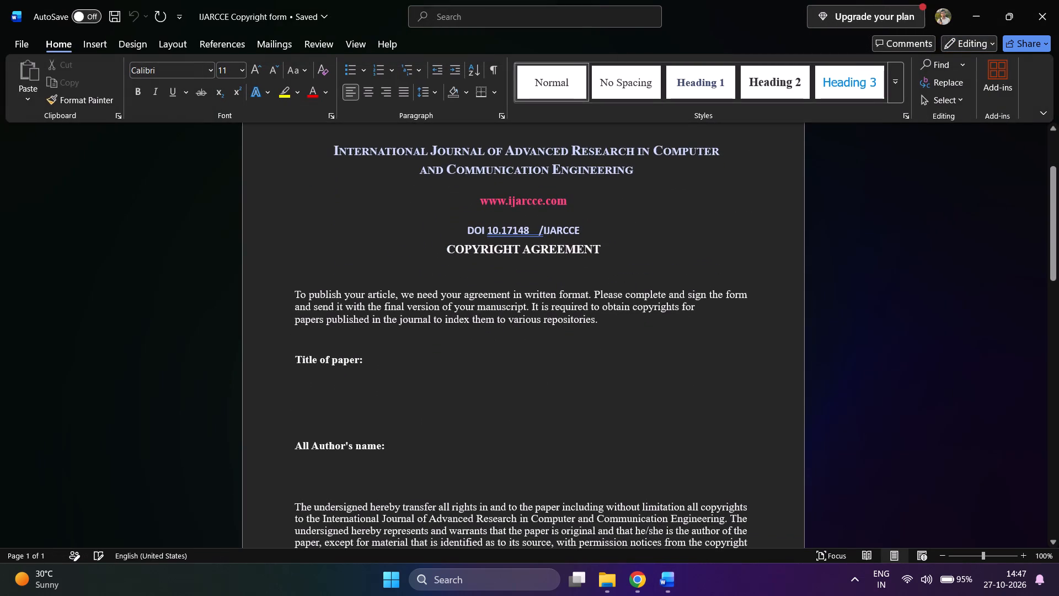
click(406, 442)
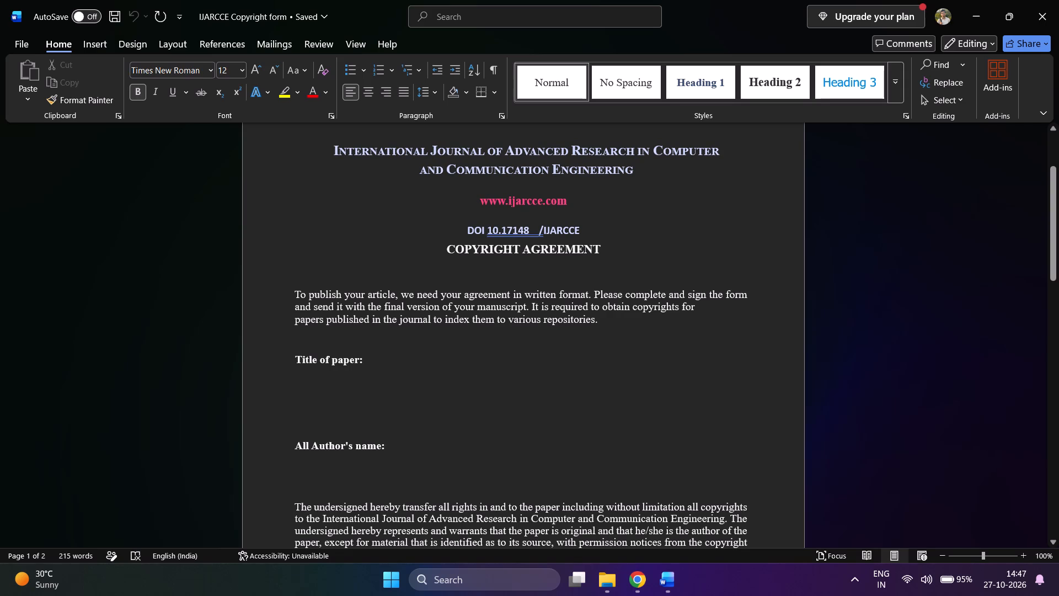
key(Return)
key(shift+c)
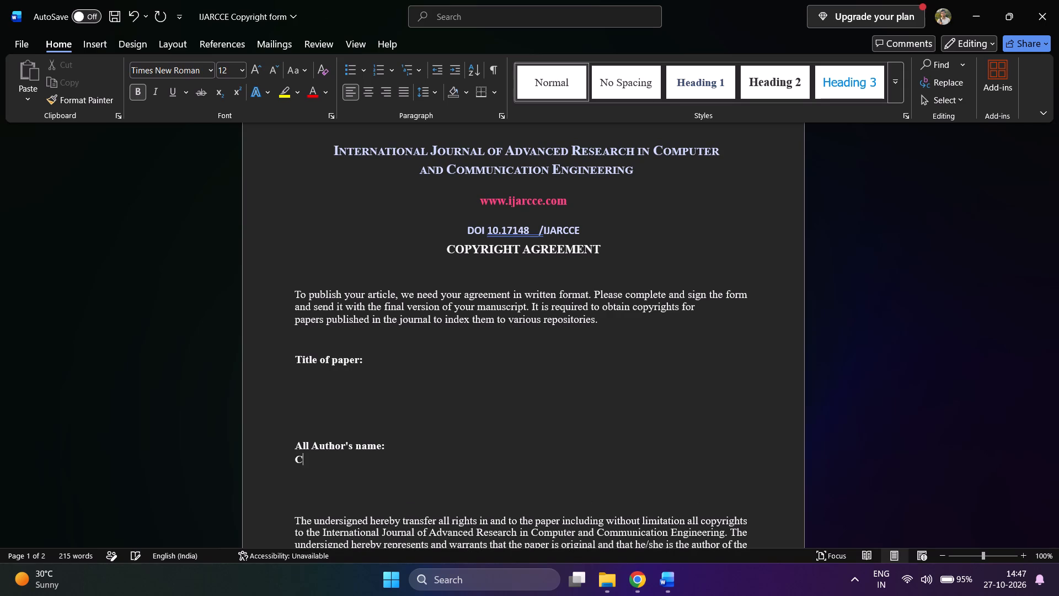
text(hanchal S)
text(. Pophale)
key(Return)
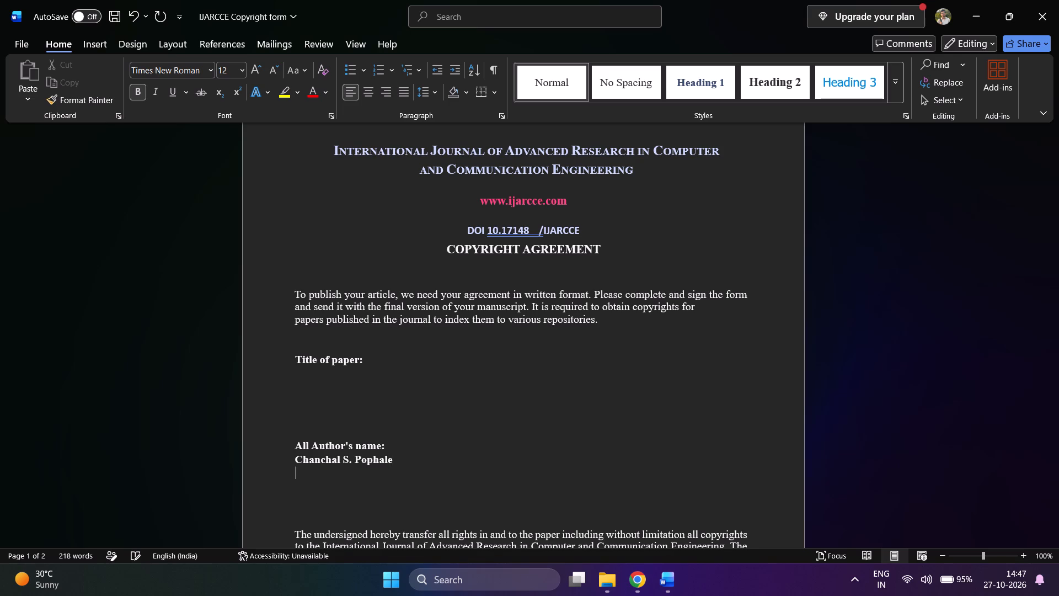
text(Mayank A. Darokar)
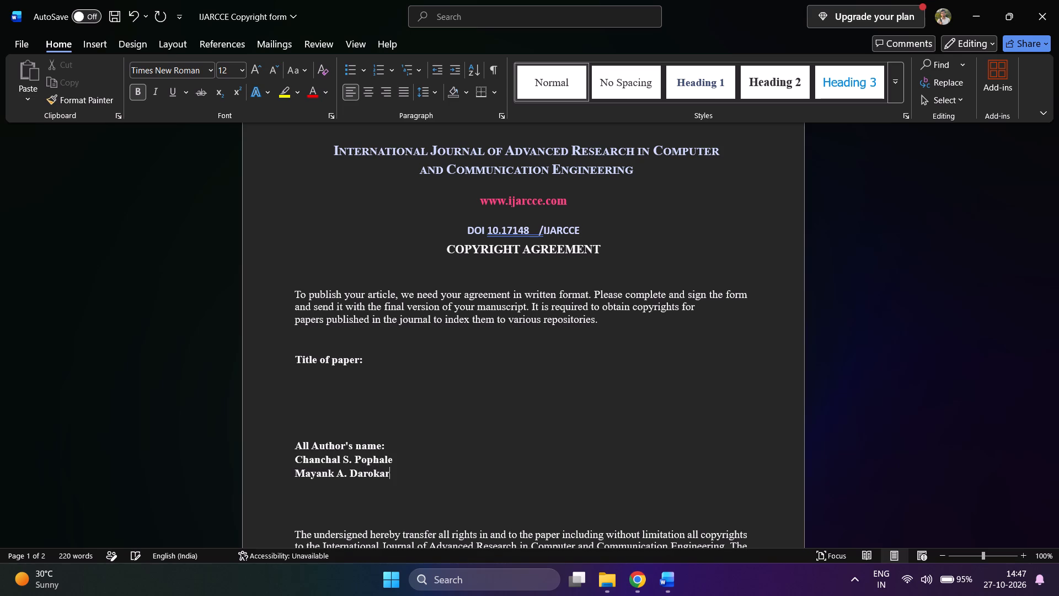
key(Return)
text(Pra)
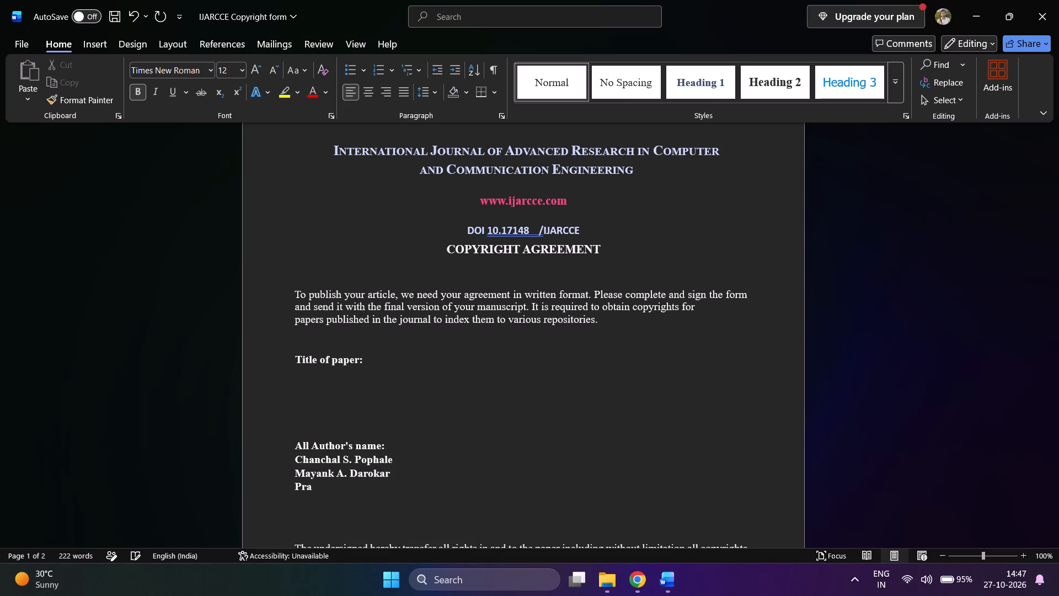
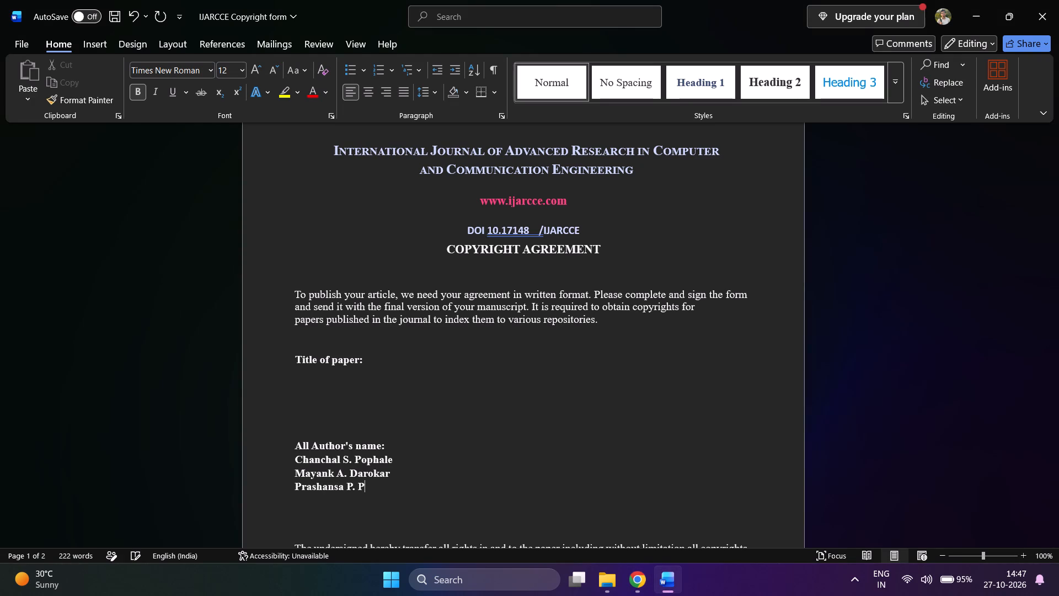
Finish the third author's surname and add the fourth author's name on its own line in the authors list.
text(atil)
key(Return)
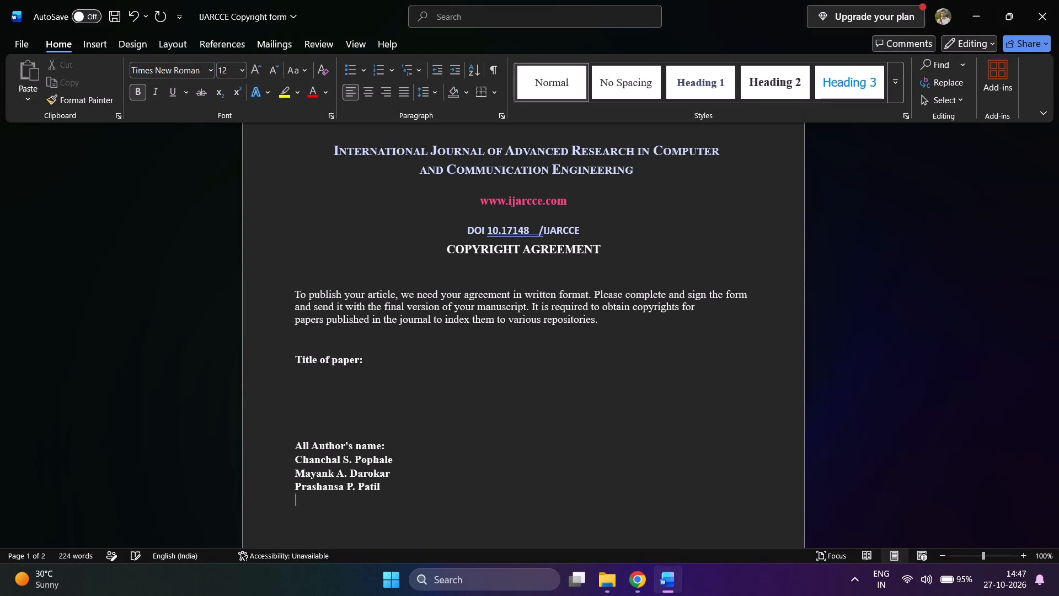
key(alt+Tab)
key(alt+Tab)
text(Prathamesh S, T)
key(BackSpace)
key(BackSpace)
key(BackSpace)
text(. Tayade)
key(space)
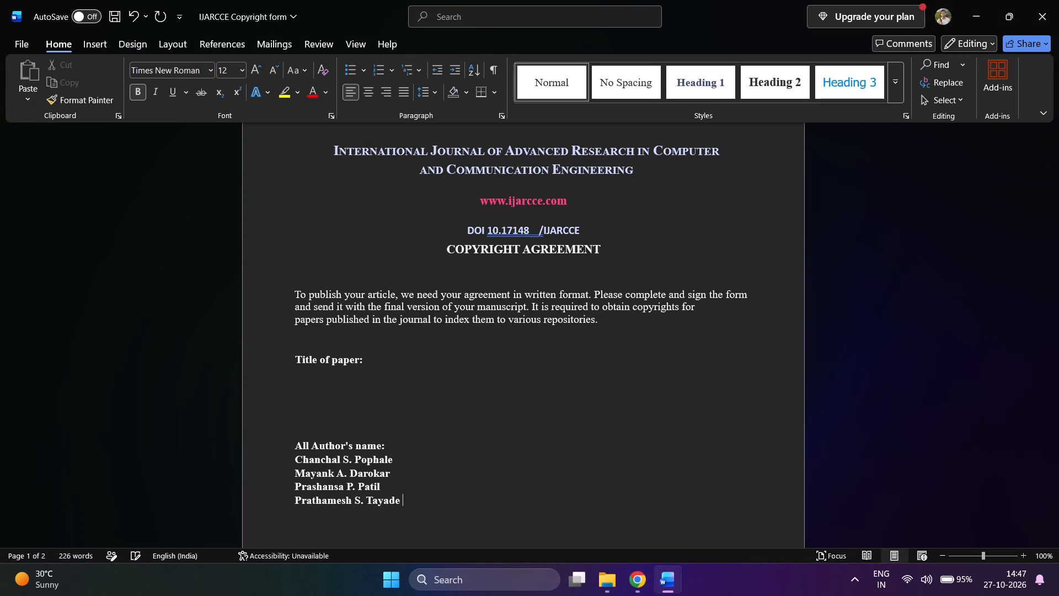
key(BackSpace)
Enter "LLM Red-Teaming and Evaluation Agent System" after the "Title of paper:" label.
click(430, 363)
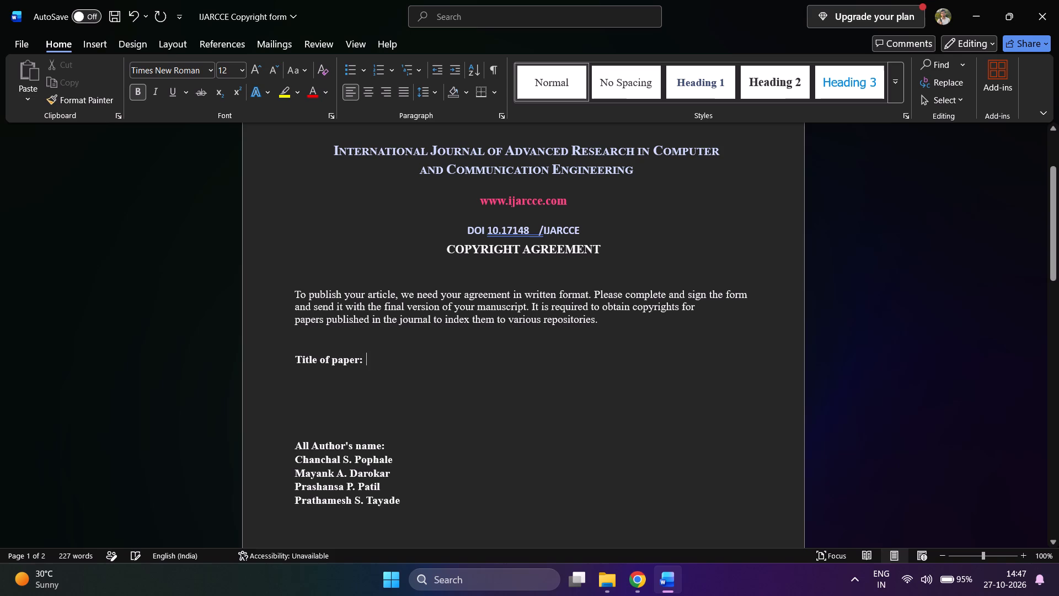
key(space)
key(BackSpace)
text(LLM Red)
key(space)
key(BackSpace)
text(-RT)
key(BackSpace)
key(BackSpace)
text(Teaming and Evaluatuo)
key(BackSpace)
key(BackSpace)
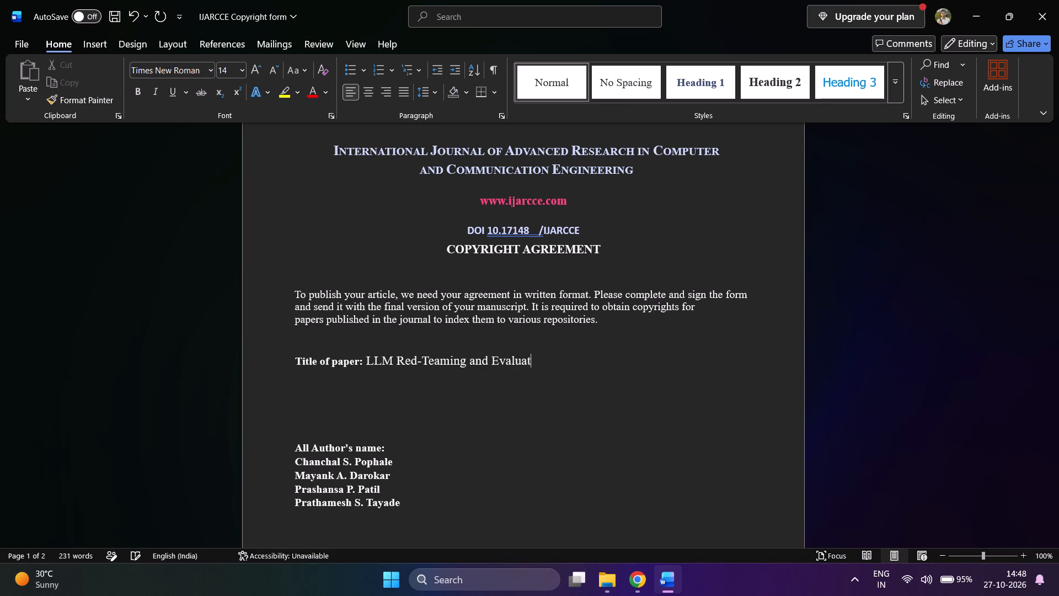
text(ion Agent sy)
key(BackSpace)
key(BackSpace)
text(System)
Remove the extra blank lines between the paper title and "All Author's name:", leaving a single blank line.
drag(430, 363, 379, 389)
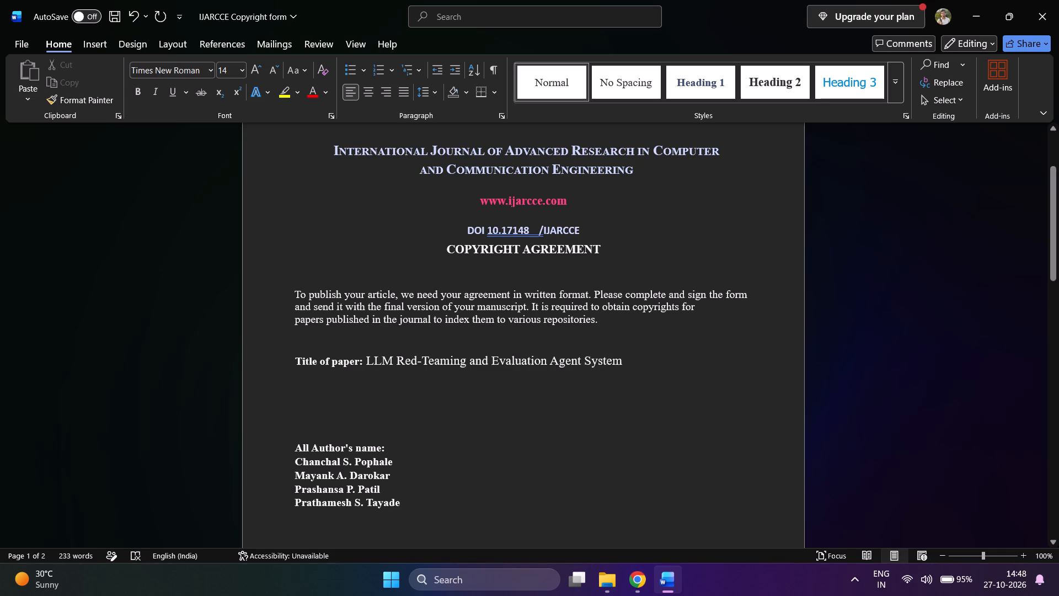
drag(379, 389, 386, 434)
click(386, 434)
key(BackSpace)
key(BackSpace)
key(BackSpace)
key(BackSpace)
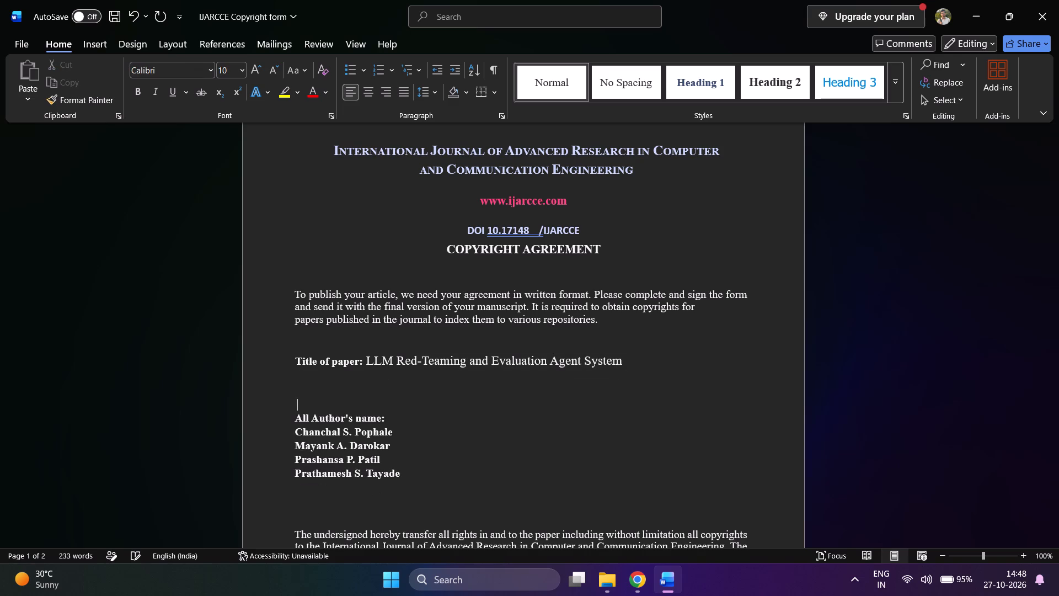
key(BackSpace)
key(BackSpace)
key(BackSpace)
key(BackSpace)
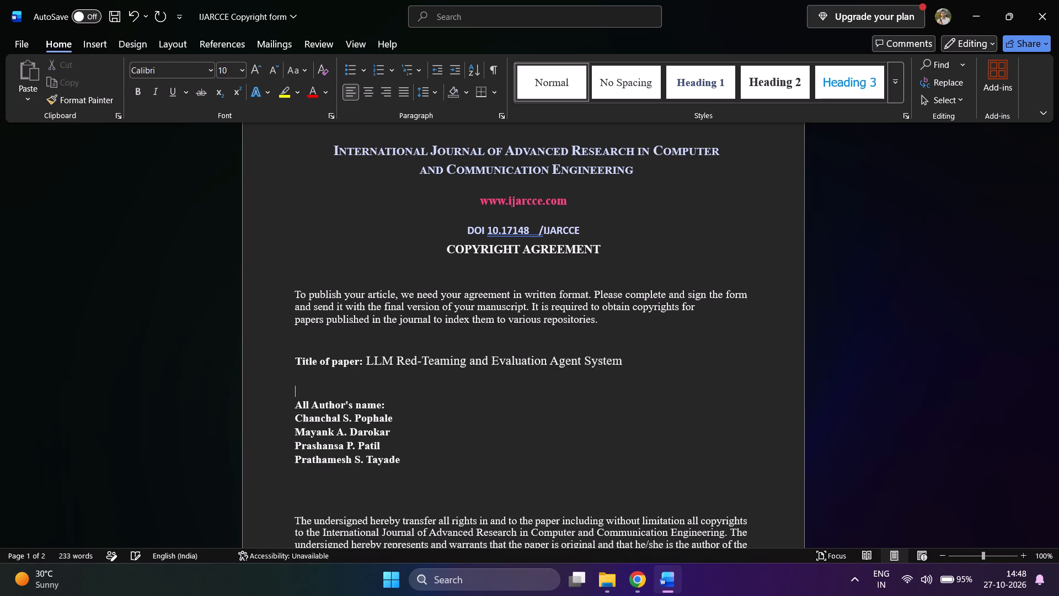
Reduce the gap between the introductory paragraph and "Title of paper:" to one blank line.
scroll(483, 386, down, 2)
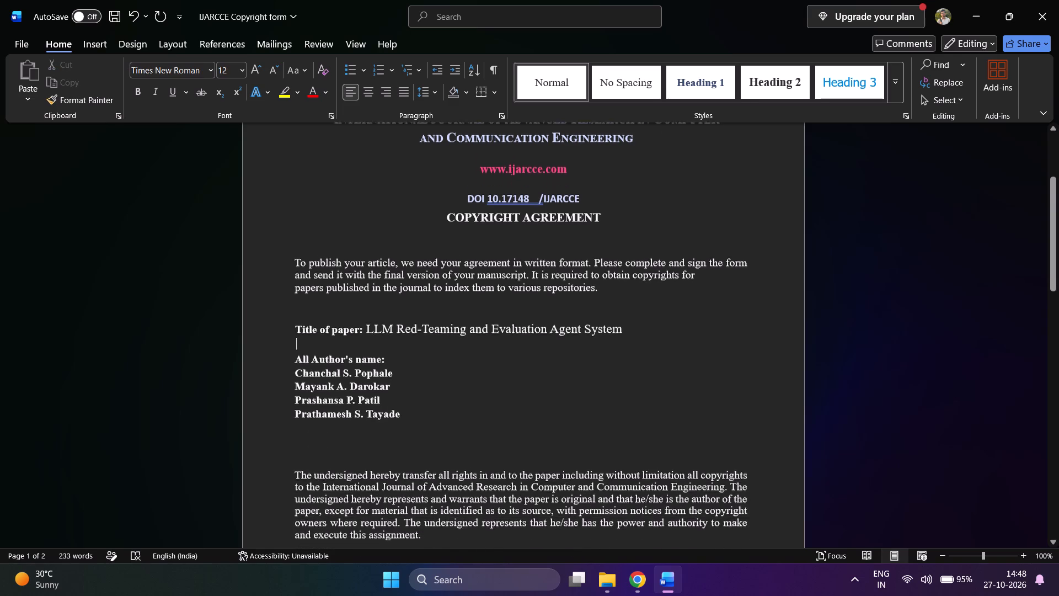
scroll(483, 386, down, 6)
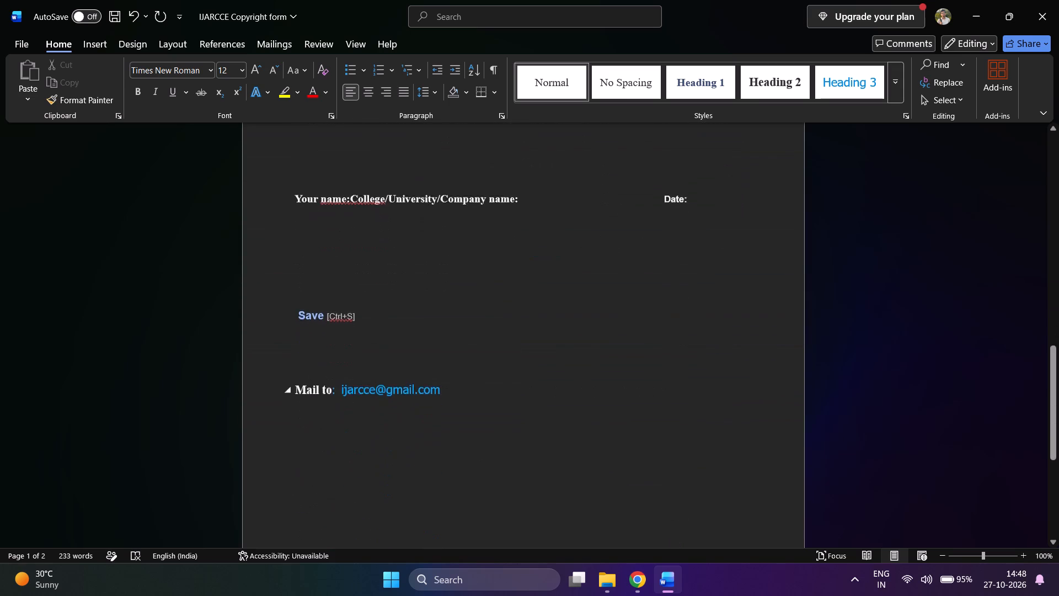
scroll(483, 386, up, 4)
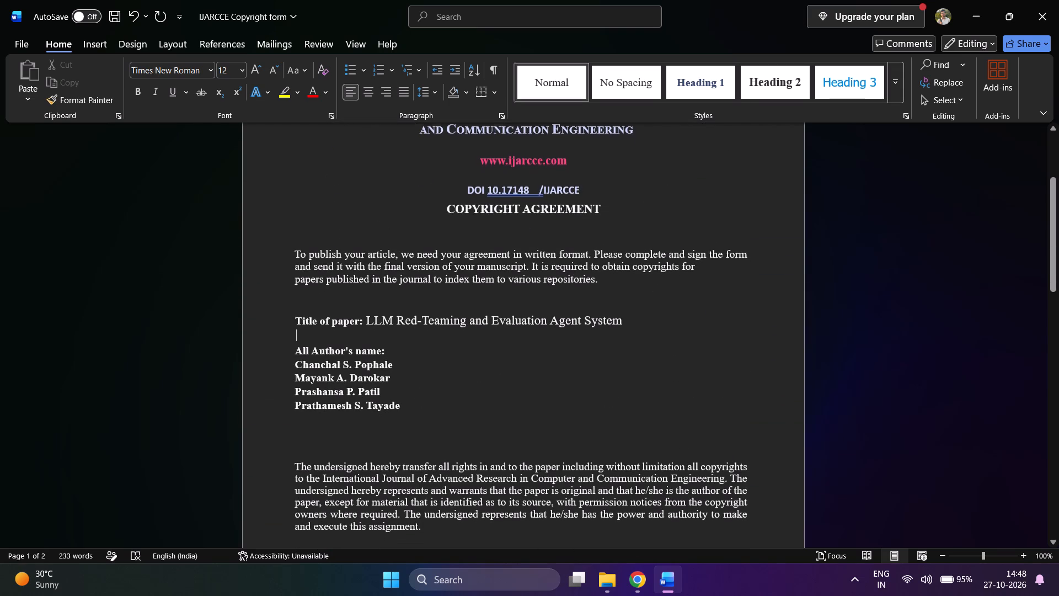
click(370, 294)
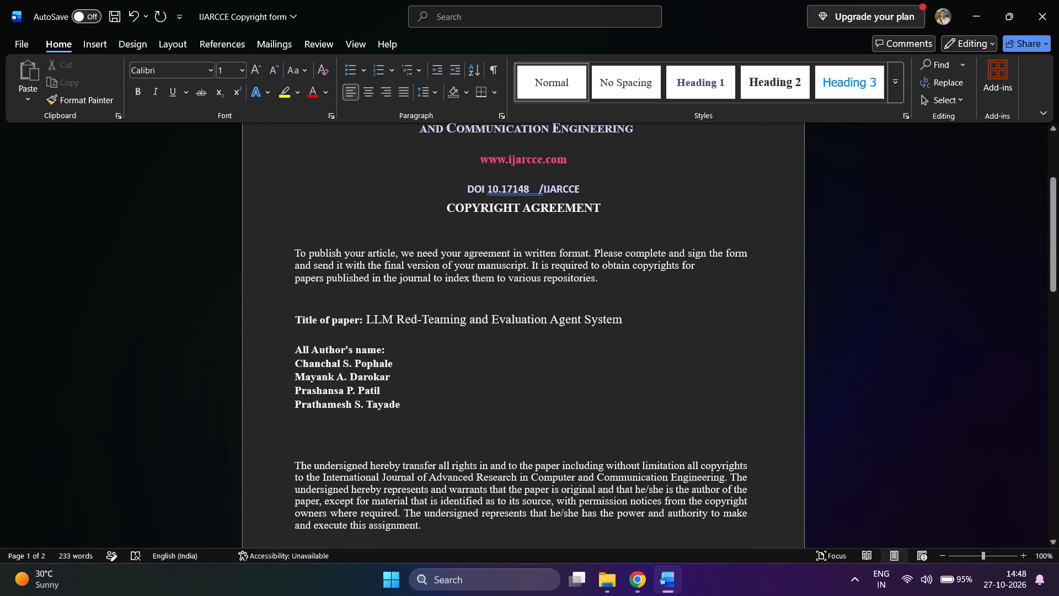
key(BackSpace)
key(BackSpace)
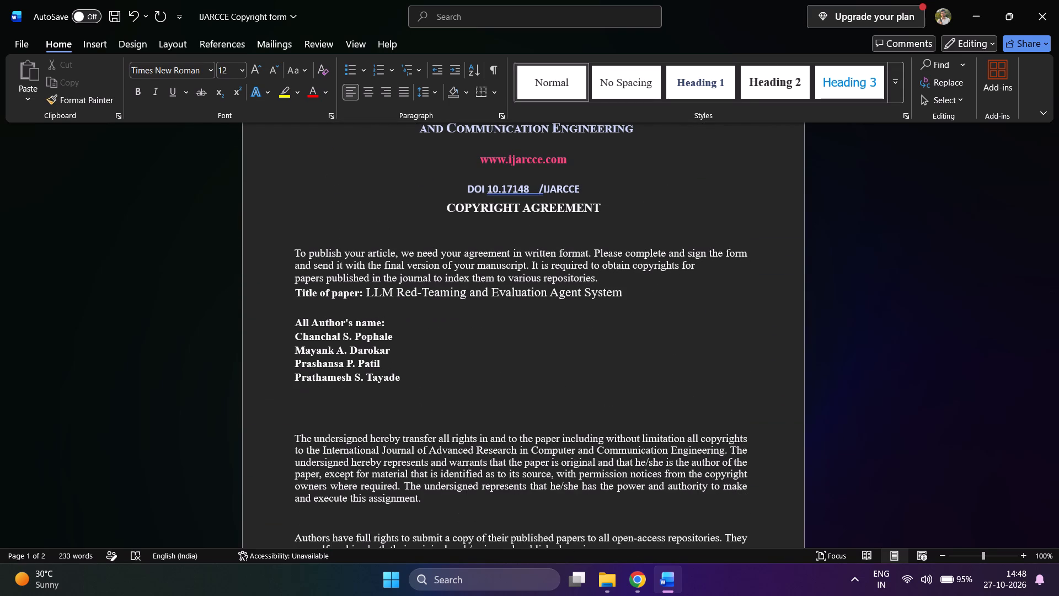
key(Return)
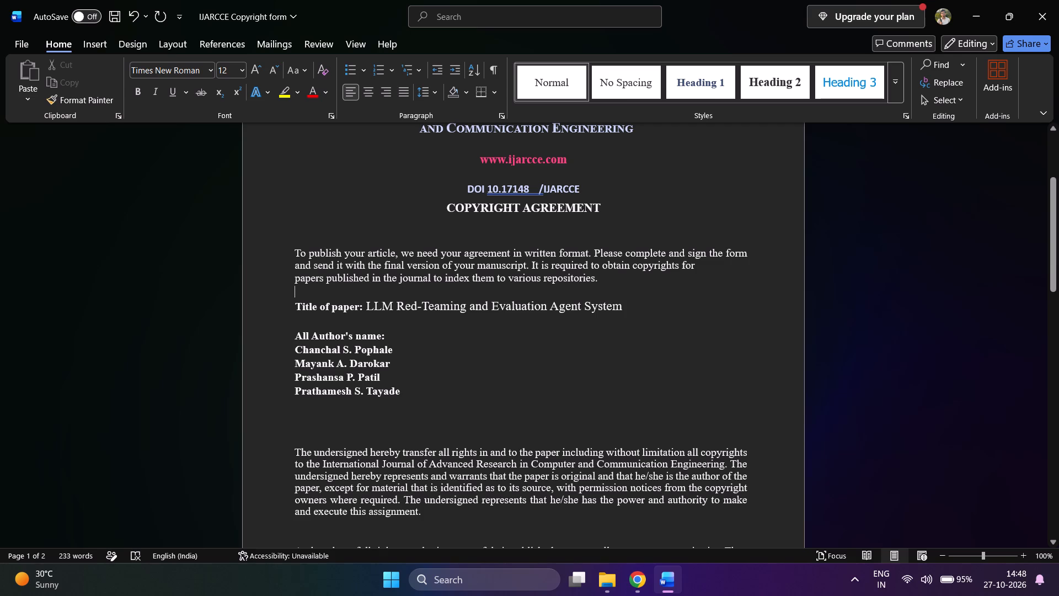
Delete the extra blank lines between the last author's name and the "The undersigned hereby transfer" paragraph.
click(334, 414)
key(BackSpace)
key(BackSpace)
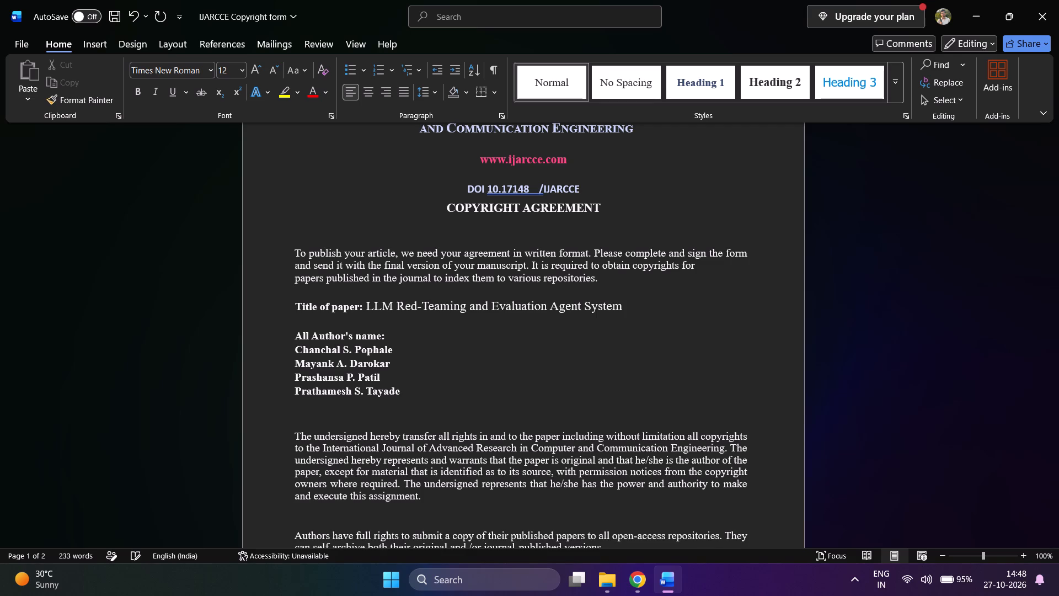
key(BackSpace)
key(BackSpace)
Insert a blank line above the "This agreement is to be submitted" paragraph, pushing the name and date line onto page 2.
scroll(334, 414, down, 1)
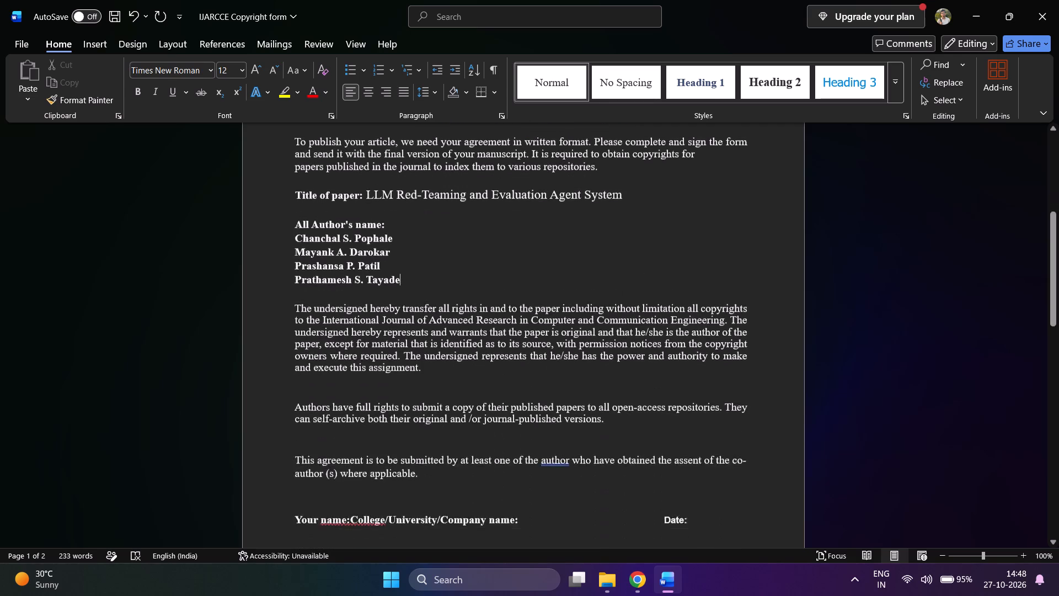
scroll(334, 414, down, 2)
scroll(334, 414, up, 2)
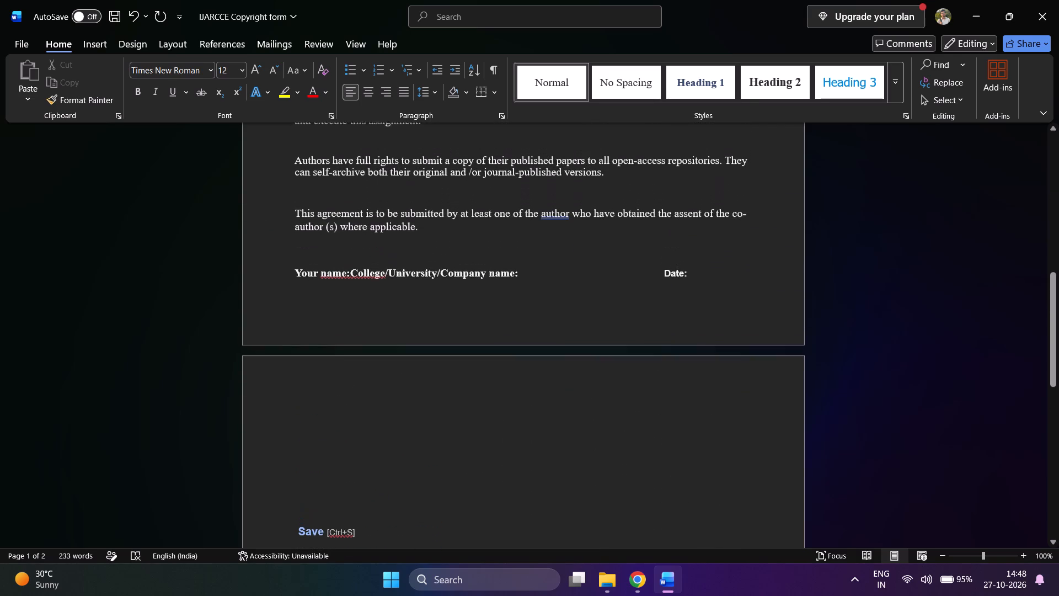
scroll(426, 343, up, 1)
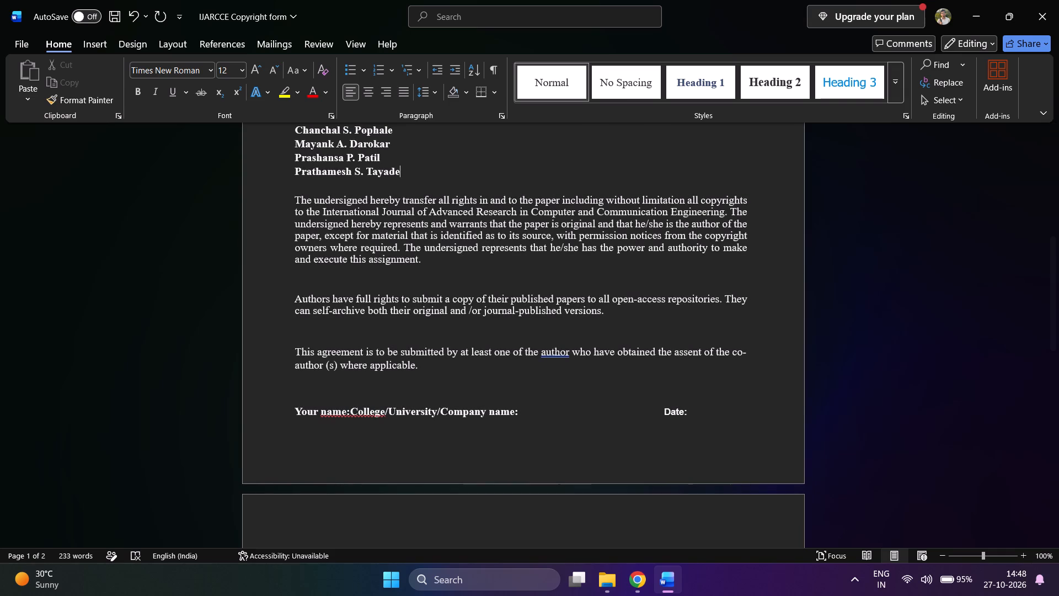
scroll(514, 366, down, 1)
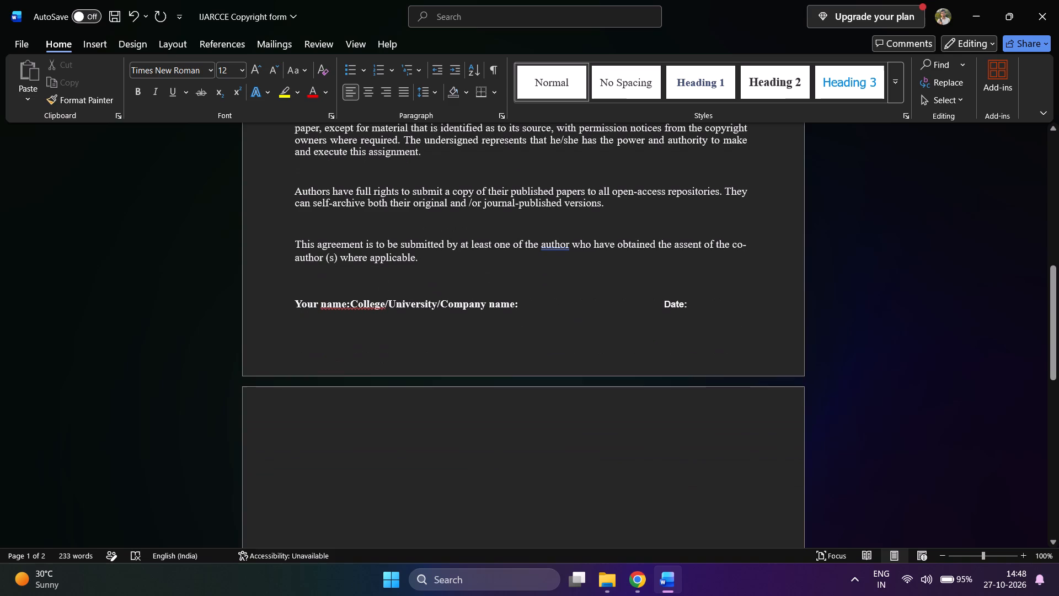
click(441, 284)
click(429, 224)
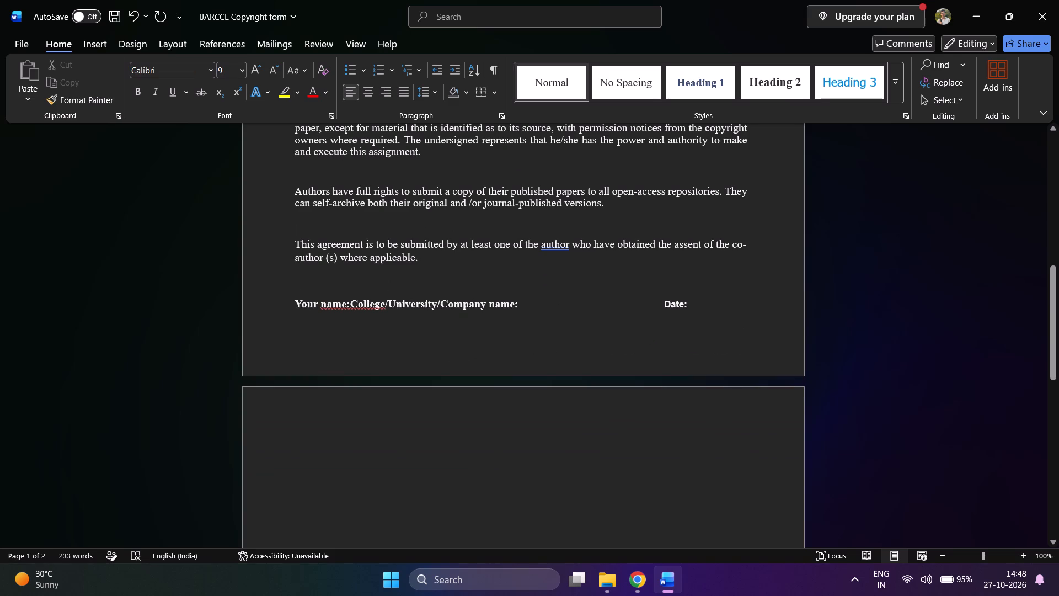
key(Return)
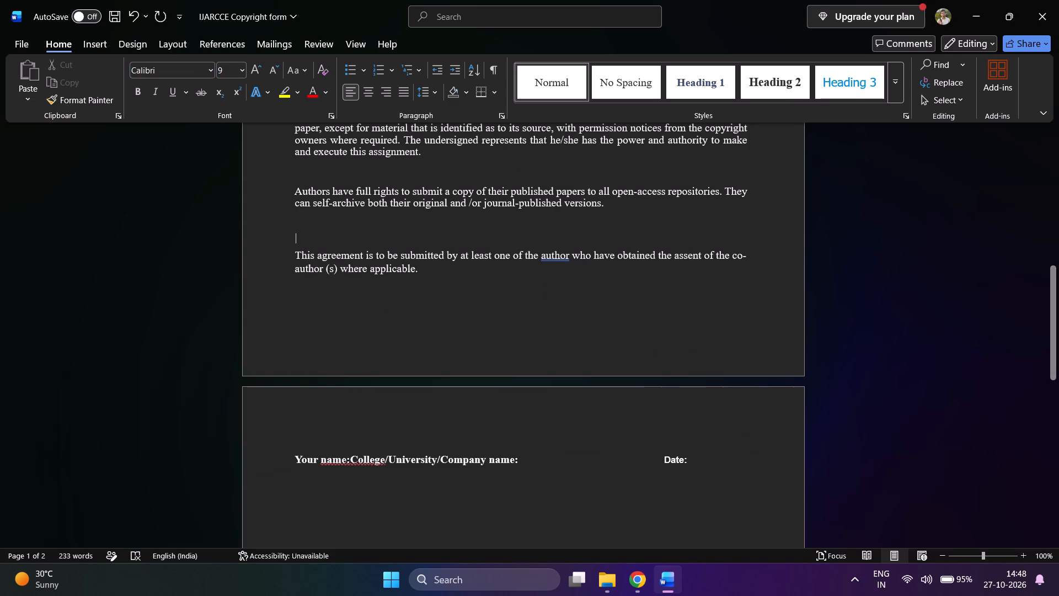
Put "College/University/Company name:" on its own line and enter the submitting author's name after "Your name:".
click(351, 461)
key(Return)
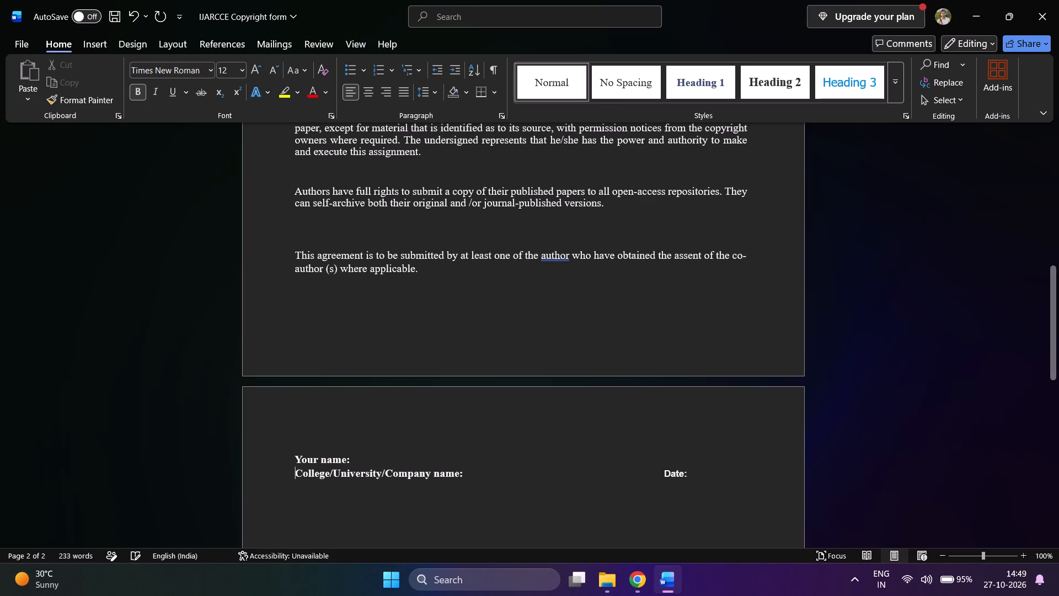
click(379, 454)
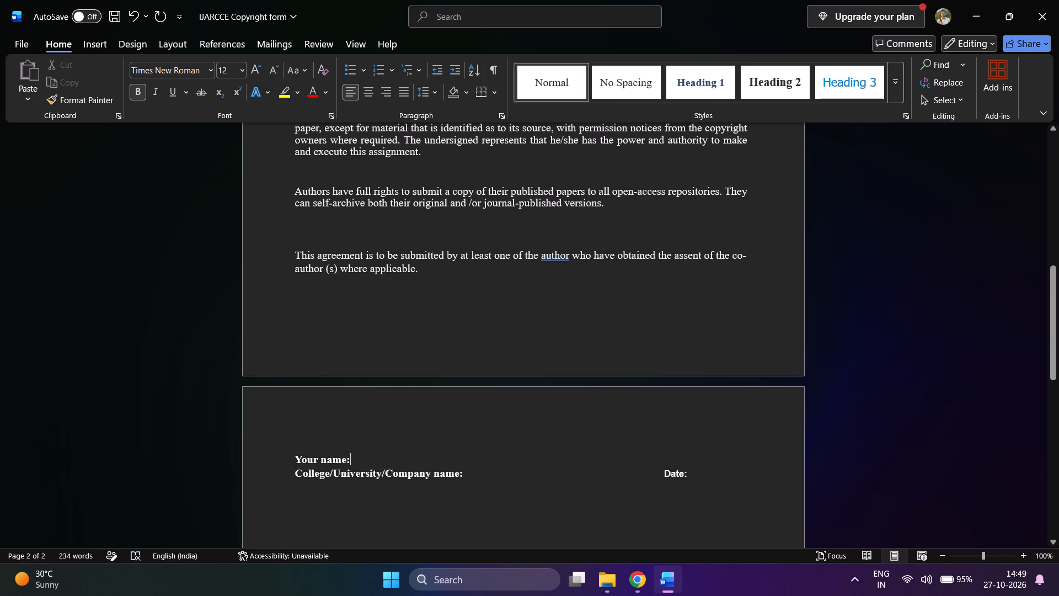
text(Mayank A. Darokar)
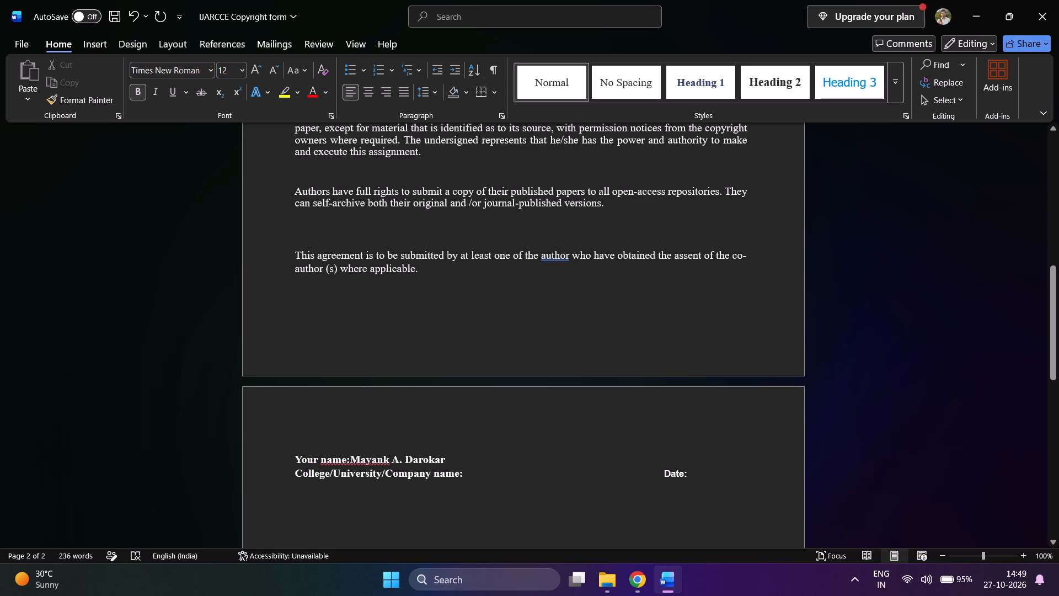
Enter "Prof. Ram Meghe Institute of Technology and Research" after "College/University/Company name:".
click(472, 480)
click(484, 473)
click(464, 472)
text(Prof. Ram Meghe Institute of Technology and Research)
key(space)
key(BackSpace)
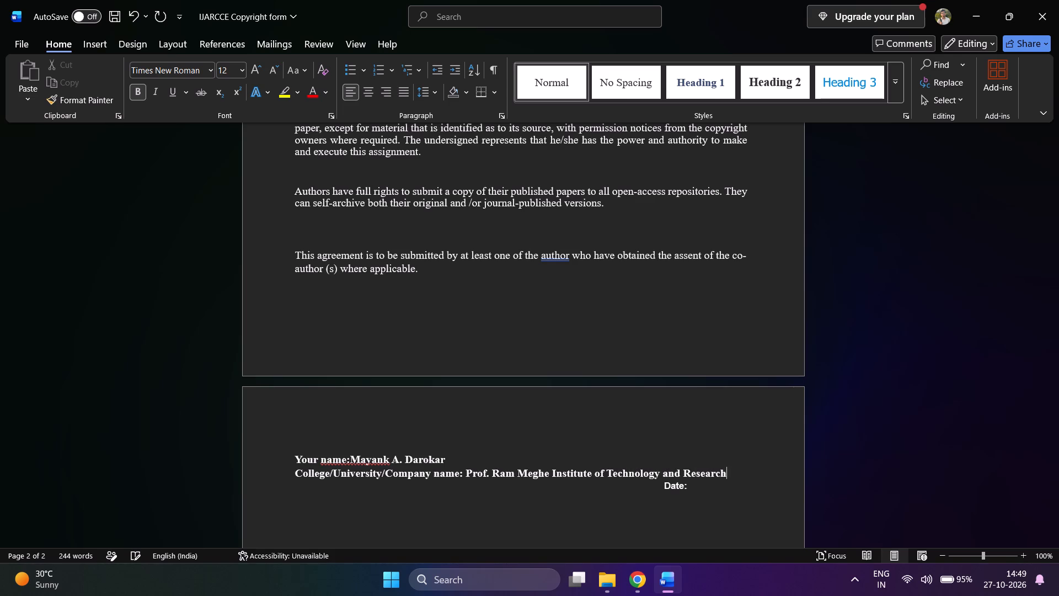
Move the "Date:" label to its own left-aligned line below the college name.
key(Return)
click(662, 489)
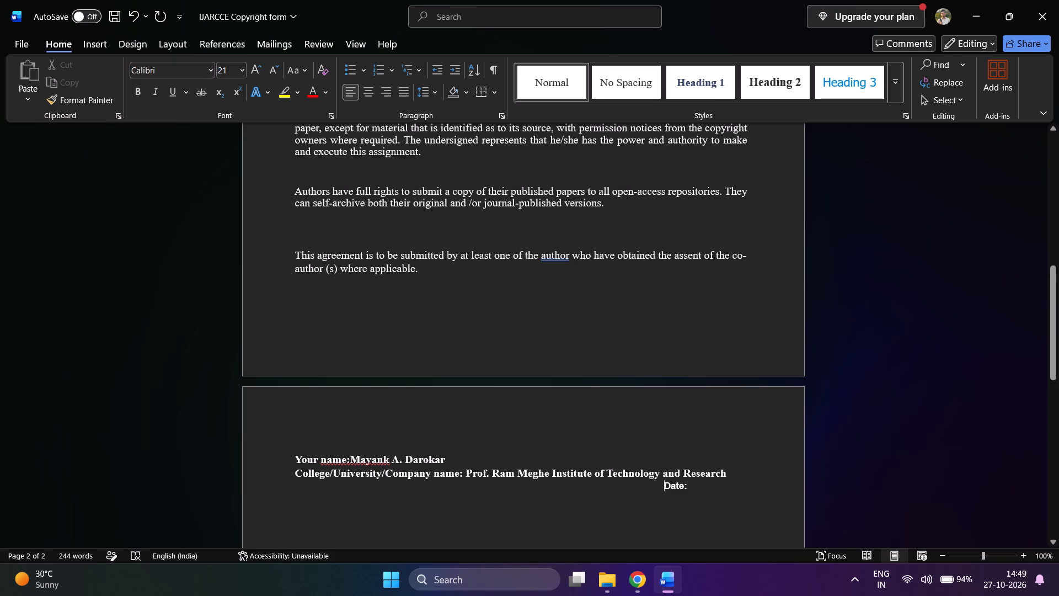
key(Return)
scroll(478, 482, down, 1)
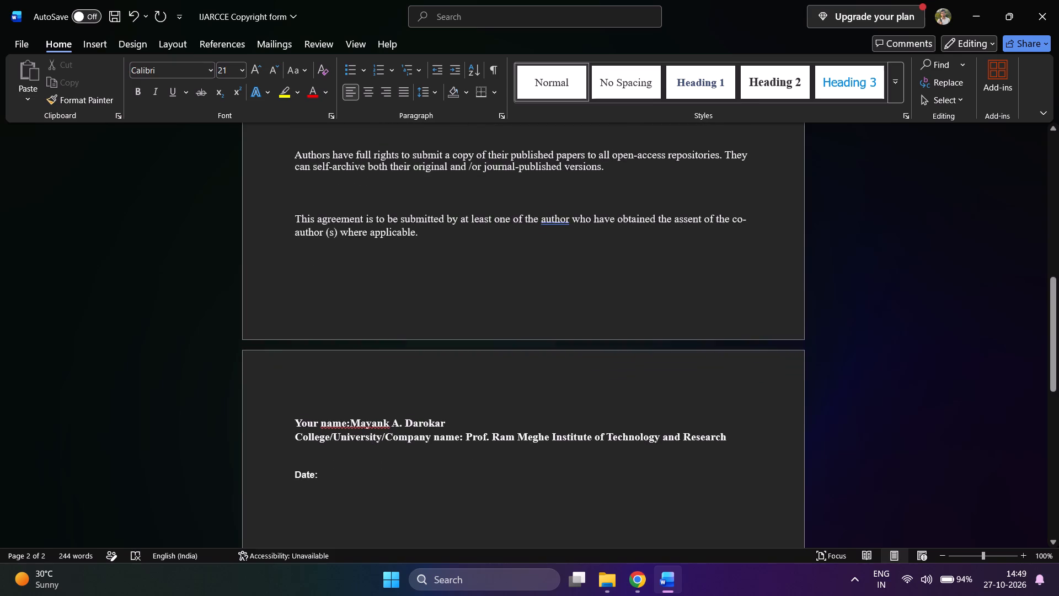
Enter the date 27-10-2026 after the "Date:" label.
click(420, 476)
click(375, 461)
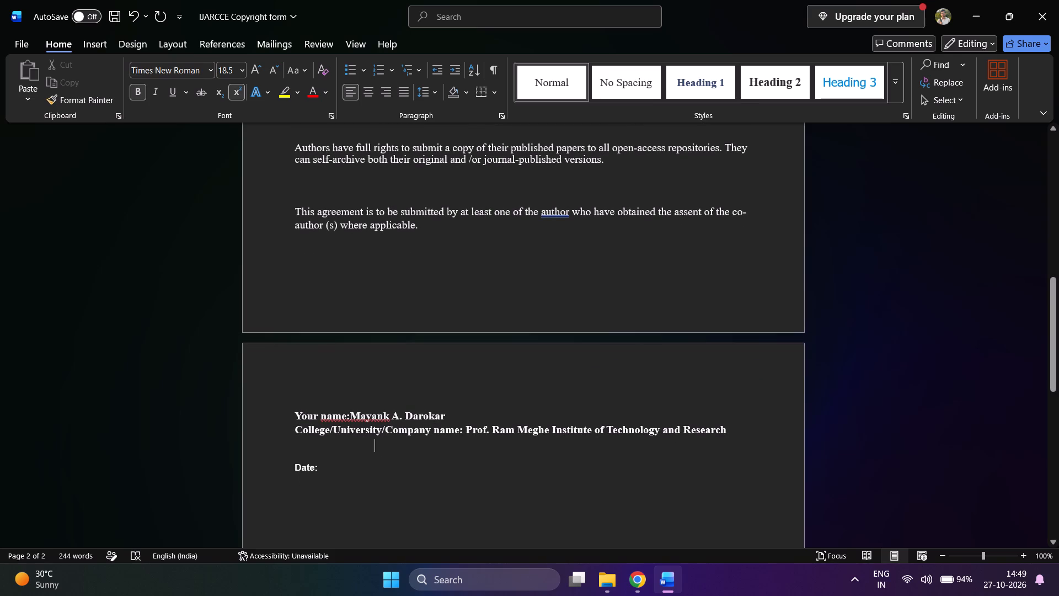
click(335, 462)
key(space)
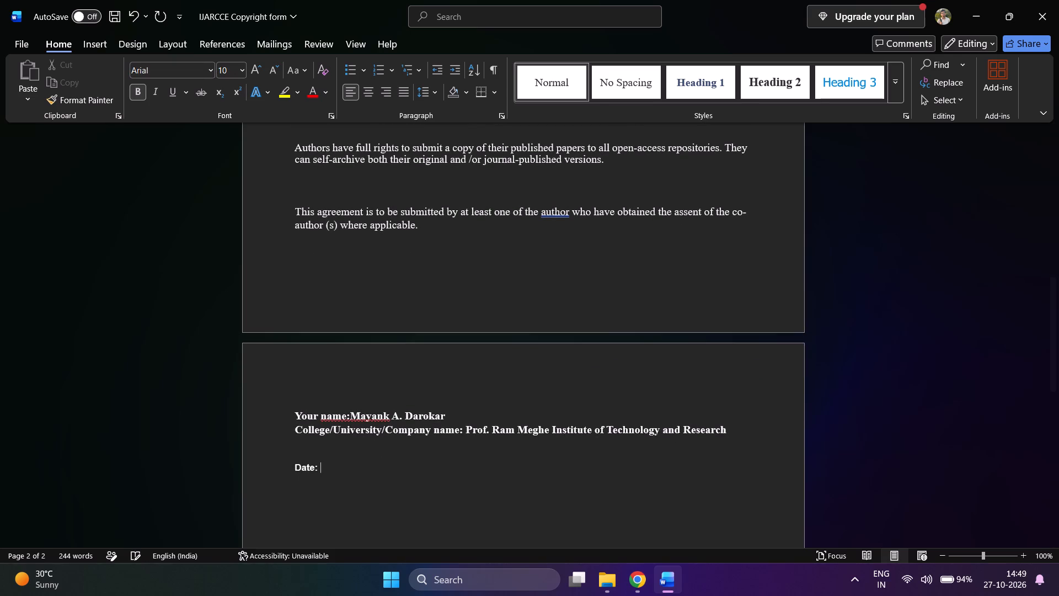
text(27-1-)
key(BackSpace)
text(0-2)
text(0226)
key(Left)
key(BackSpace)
Insert a blank line between the "Your name:" line and the "College/University/Company name:" line.
scroll(341, 465, down, 2)
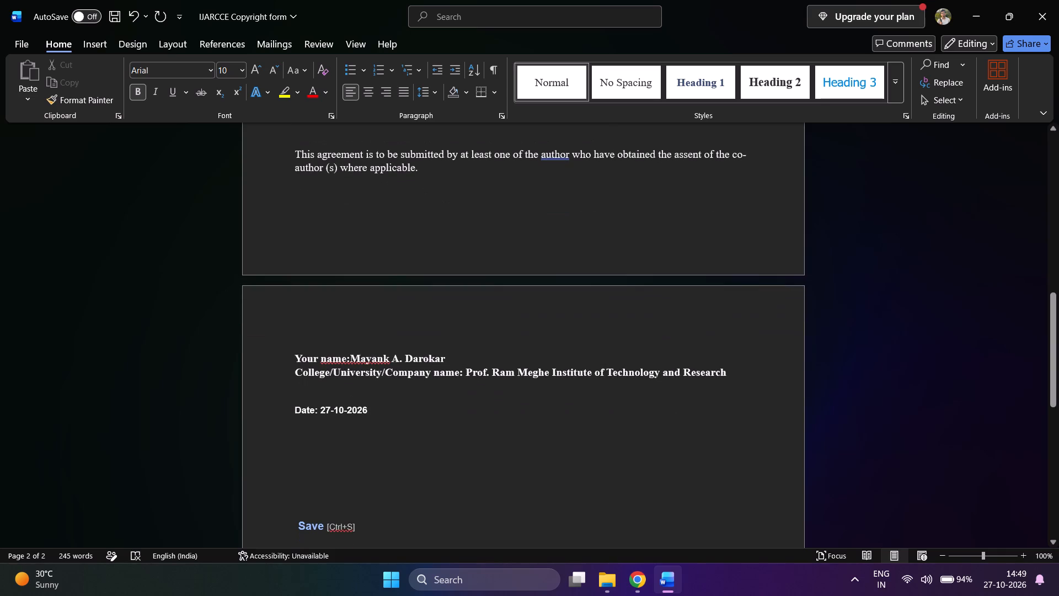
click(469, 361)
key(Return)
Delete the "Save [Ctrl+S]" text together with the blank lines between it and the date line.
scroll(452, 419, down, 1)
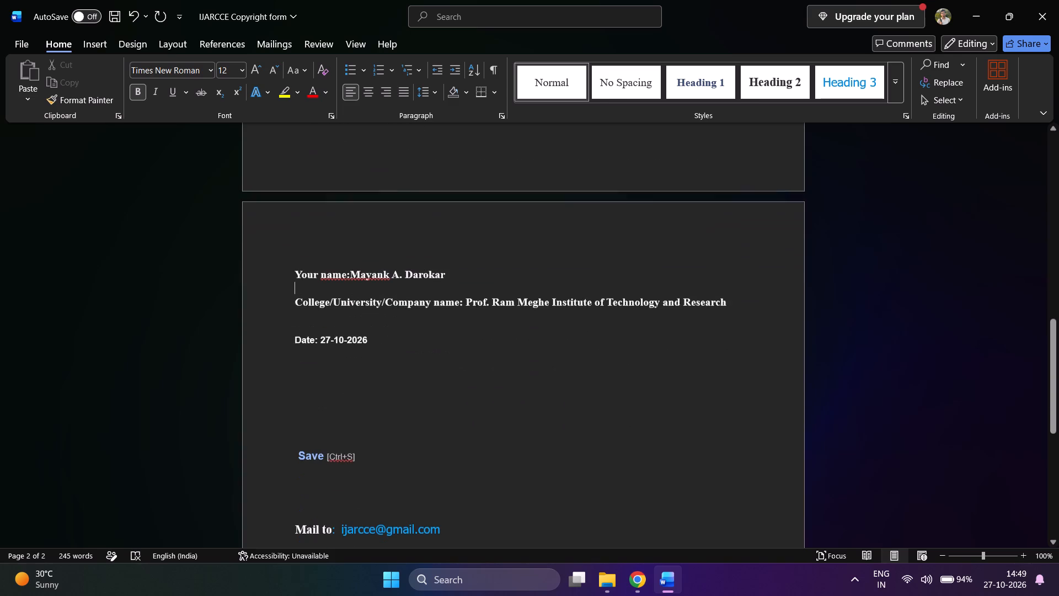
drag(399, 445, 304, 385)
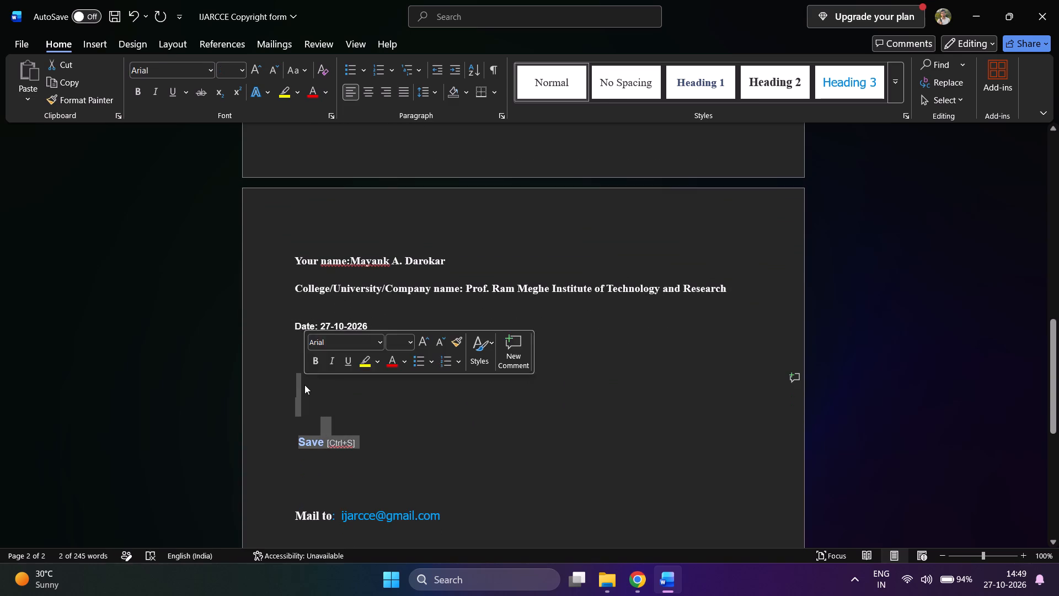
key(BackSpace)
key(BackSpace)
key(BackSpace)
key(BackSpace)
key(BackSpace)
key(BackSpace)
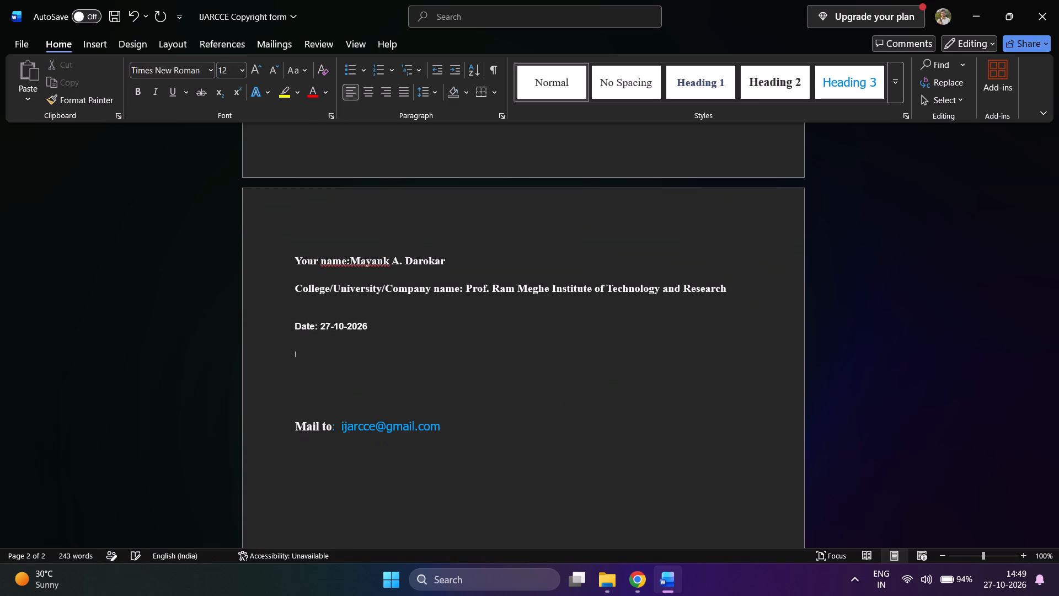
key(BackSpace)
key(BackSpace)
key(BackSpace)
key(BackSpace)
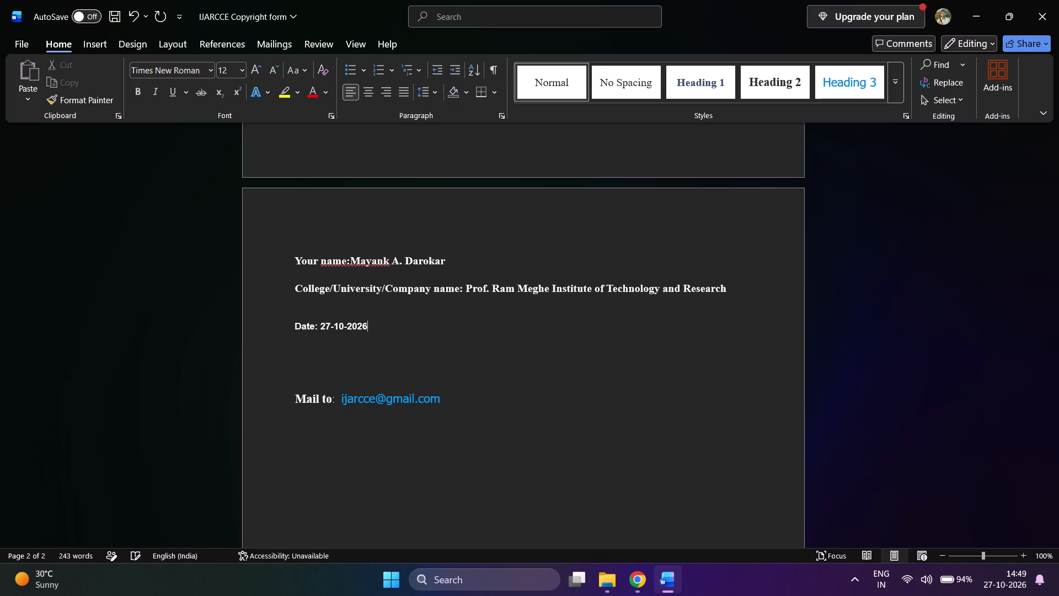
Remove the remaining blank lines above "Mail to" so that it directly follows the date line.
key(Down)
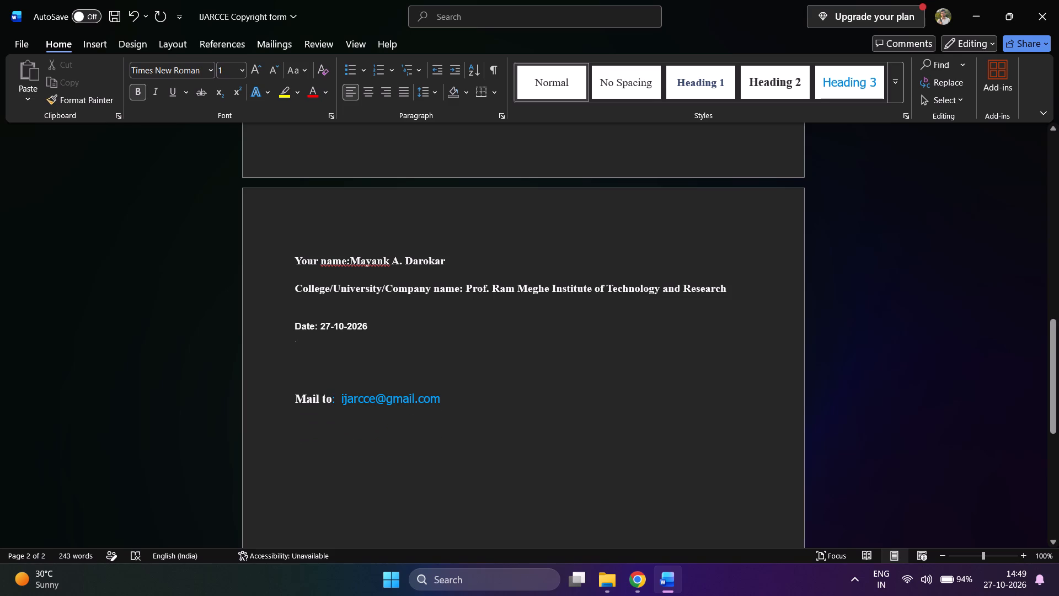
click(331, 355)
key(BackSpace)
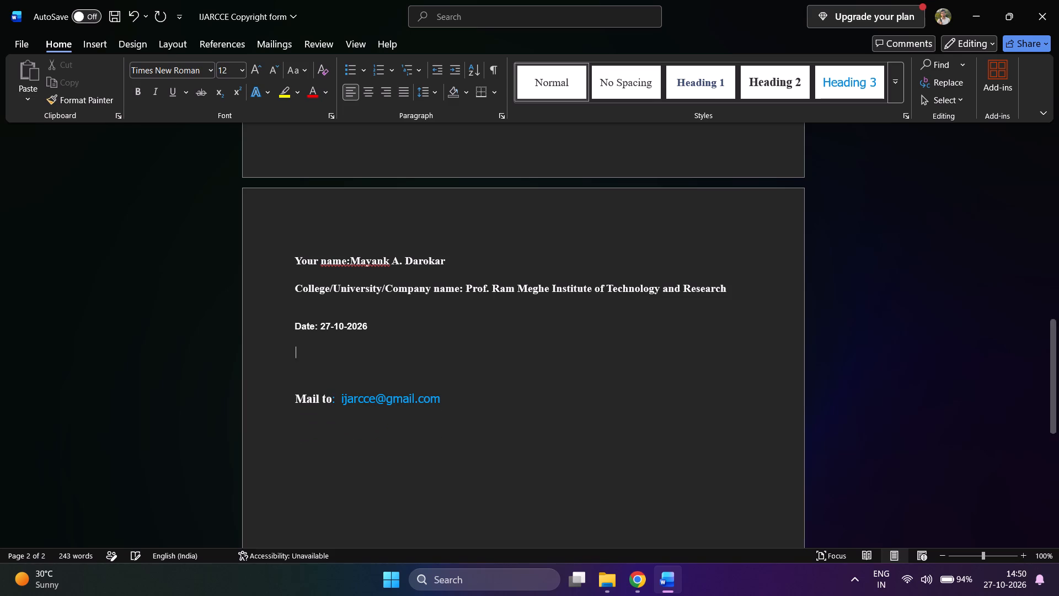
key(BackSpace)
key(BackSpace)
key(BackSpace)
key(BackSpace)
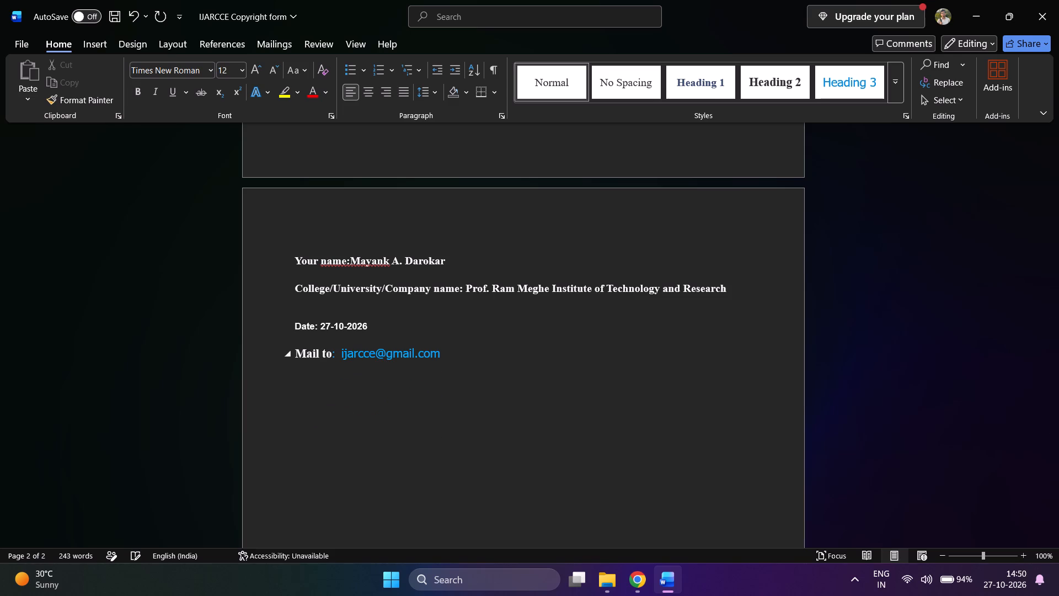
Save the form as Word document "IJARCCE Copyright form" in a new Desktop folder named "mail".
key(ctrl+s)
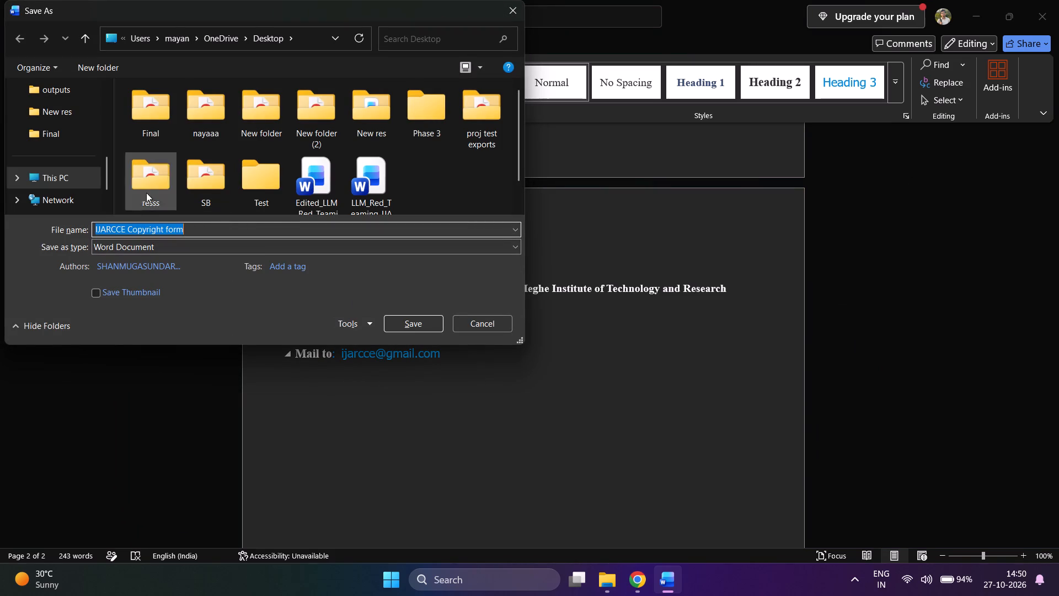
scroll(58, 178, up, 3)
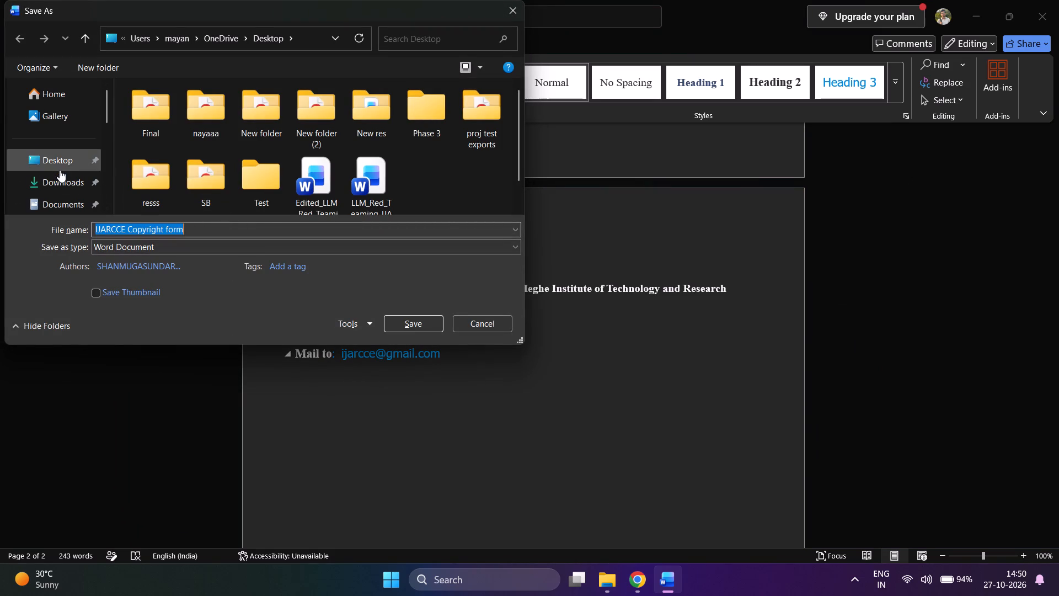
click(59, 166)
click(96, 73)
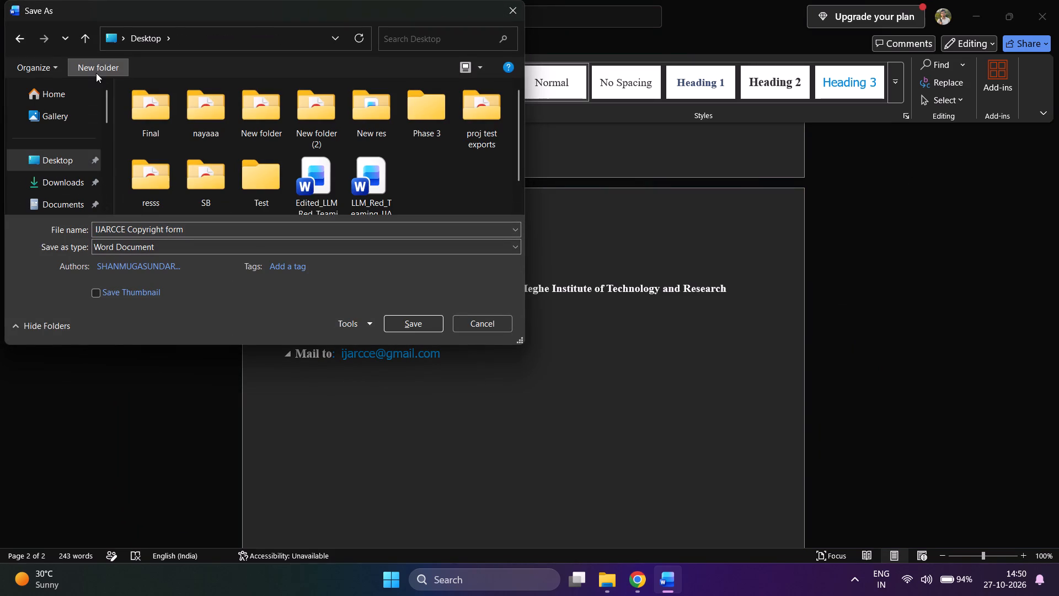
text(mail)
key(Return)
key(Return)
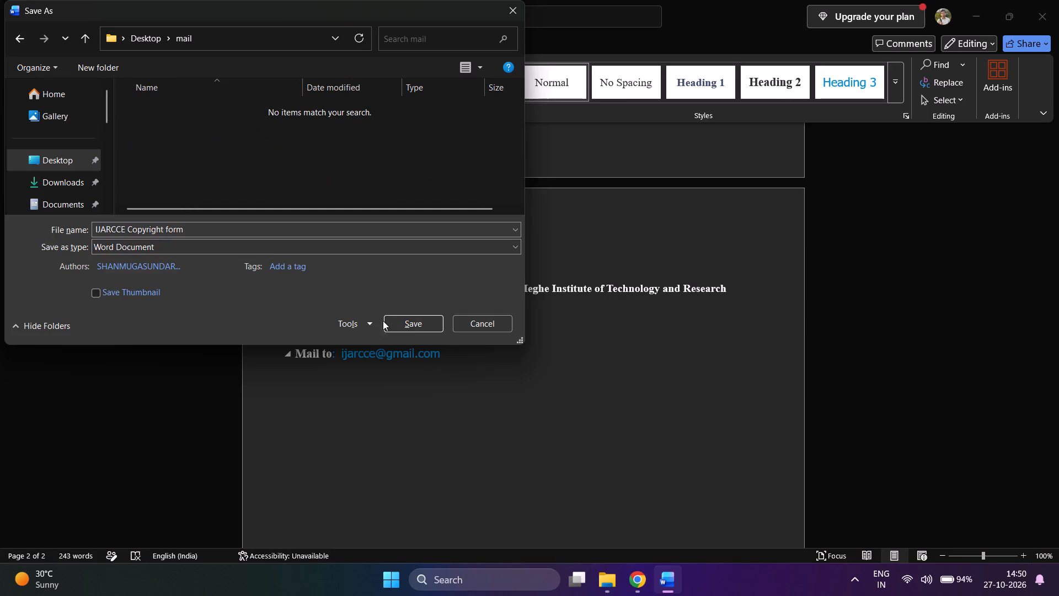
click(408, 323)
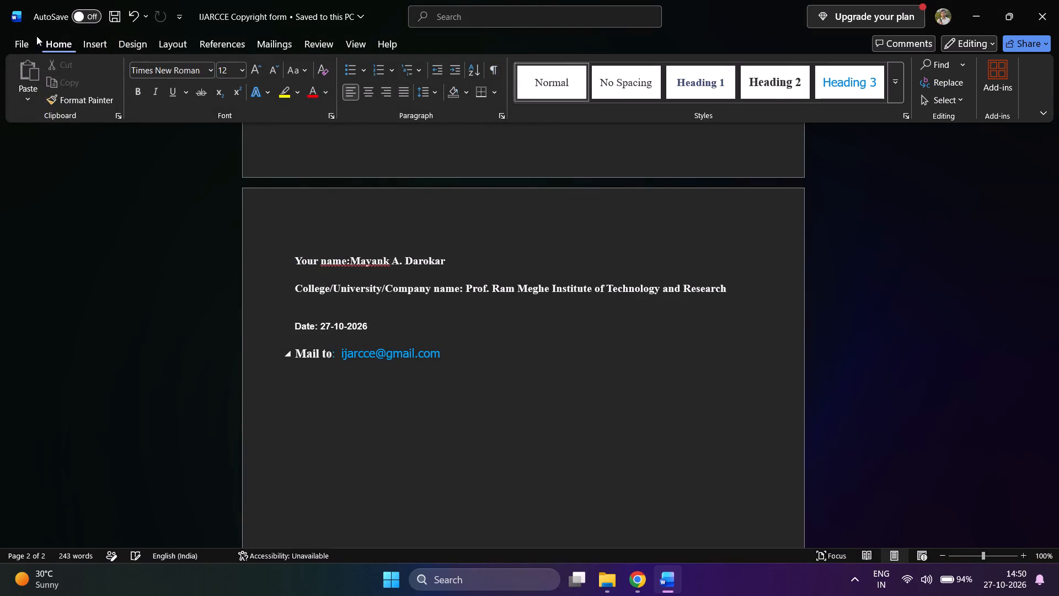
Save a PDF copy of the form as "IJARCCE Copyright form" in the Desktop "mail" folder.
click(25, 39)
click(40, 250)
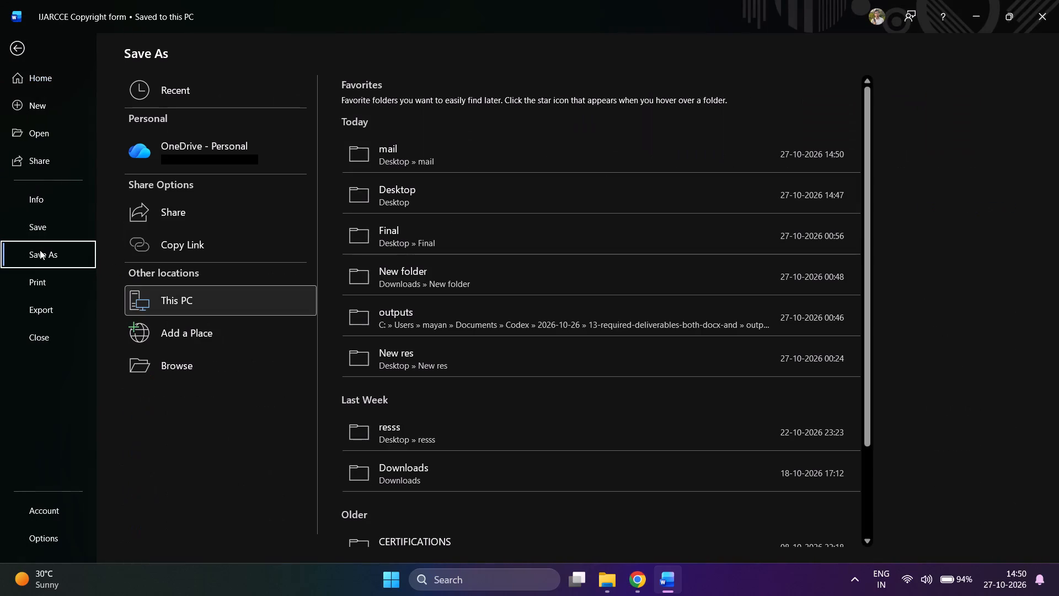
click(170, 363)
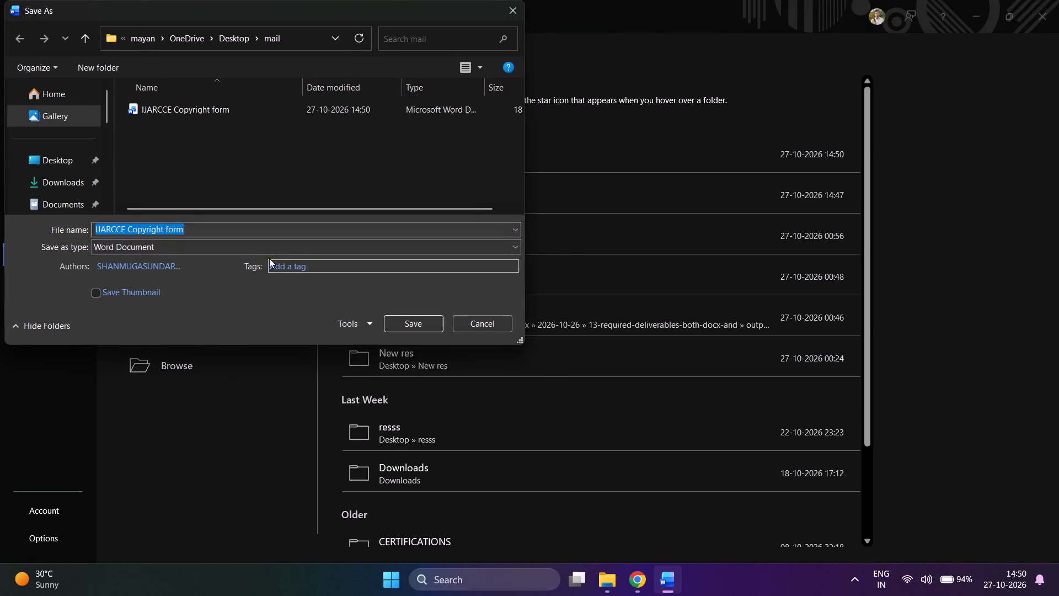
click(256, 251)
click(199, 323)
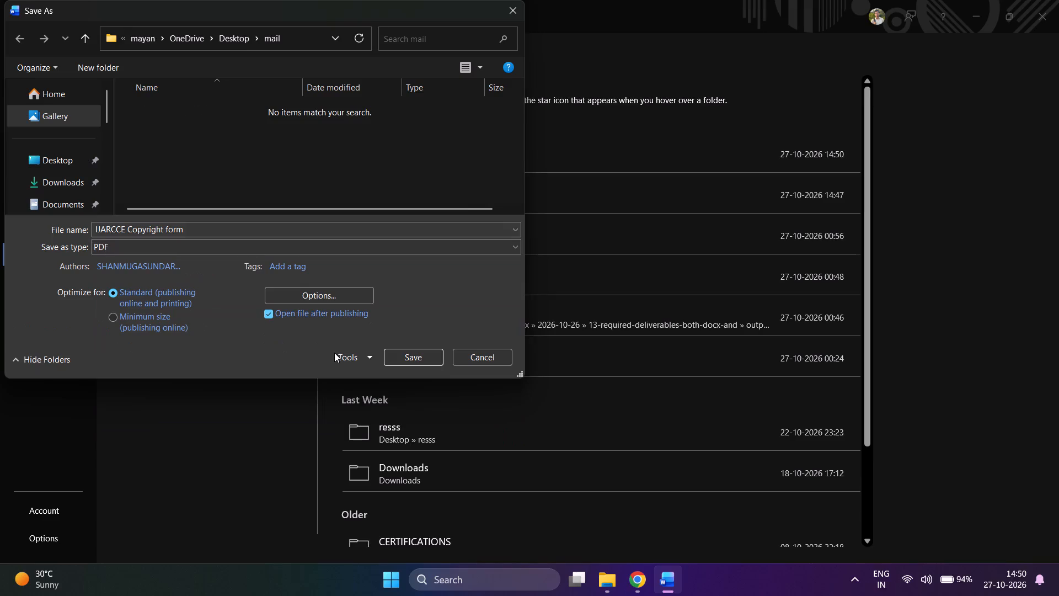
click(402, 359)
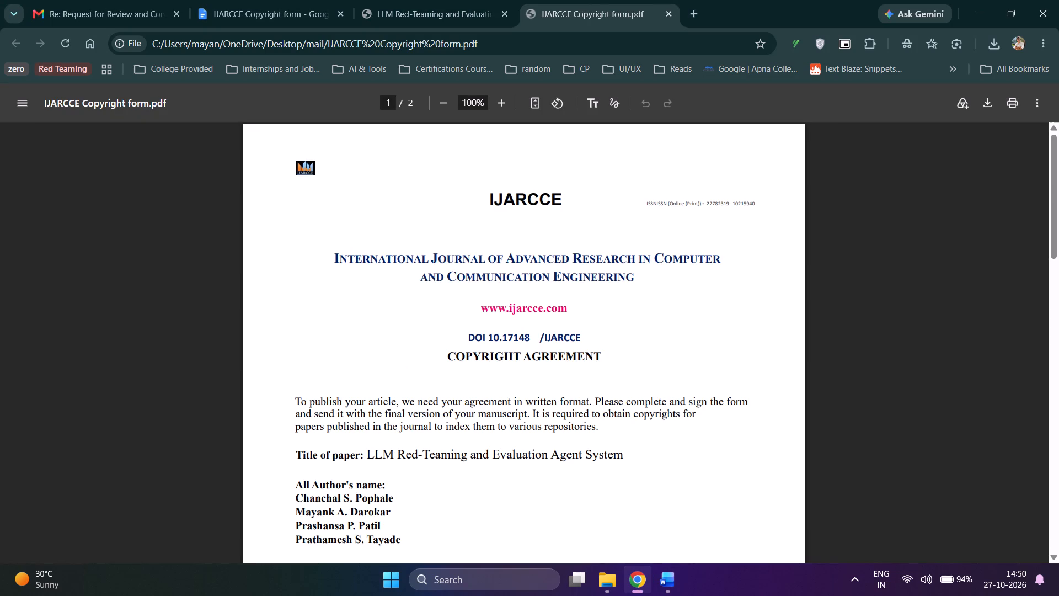
scroll(556, 382, down, 1)
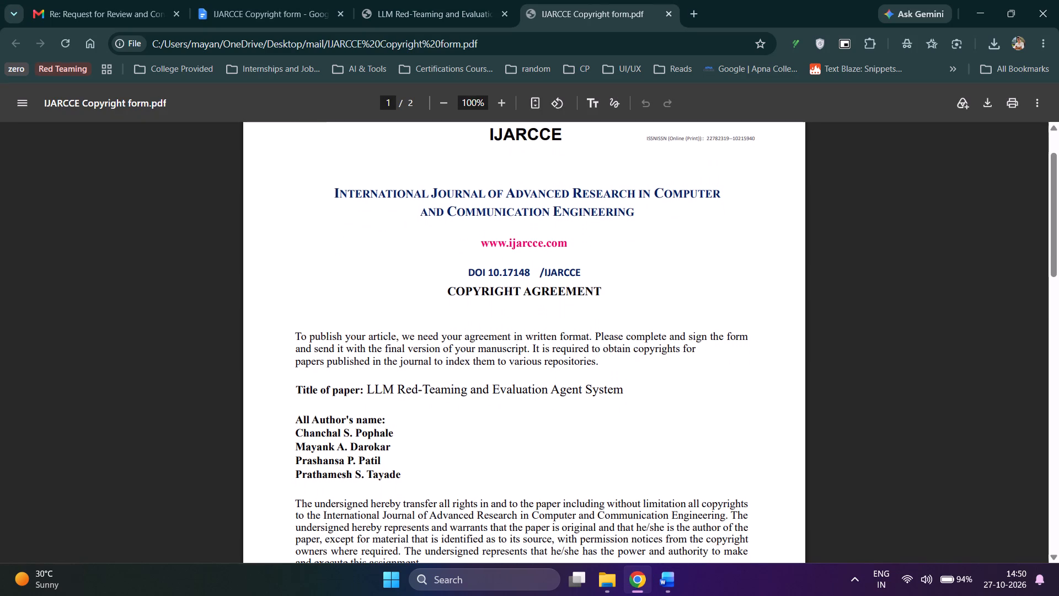
Search the computer's apps for WhatsApp.
click(859, 595)
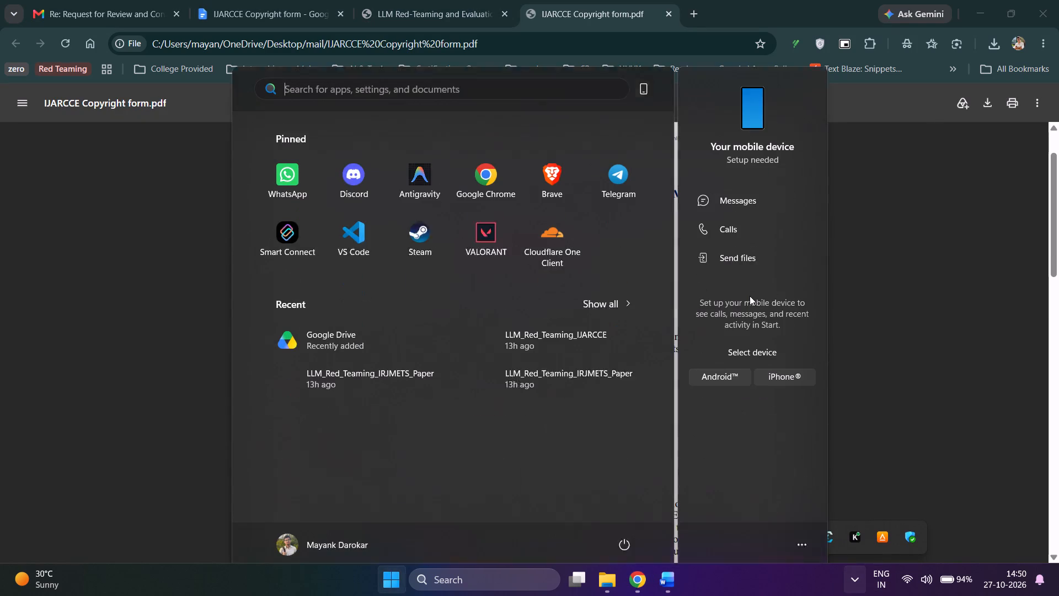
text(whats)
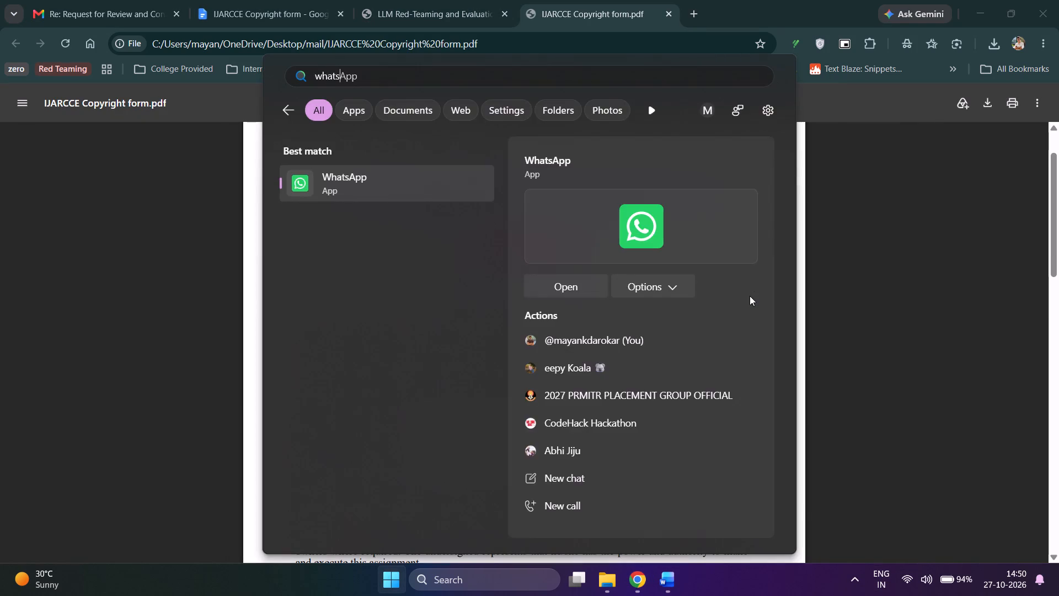
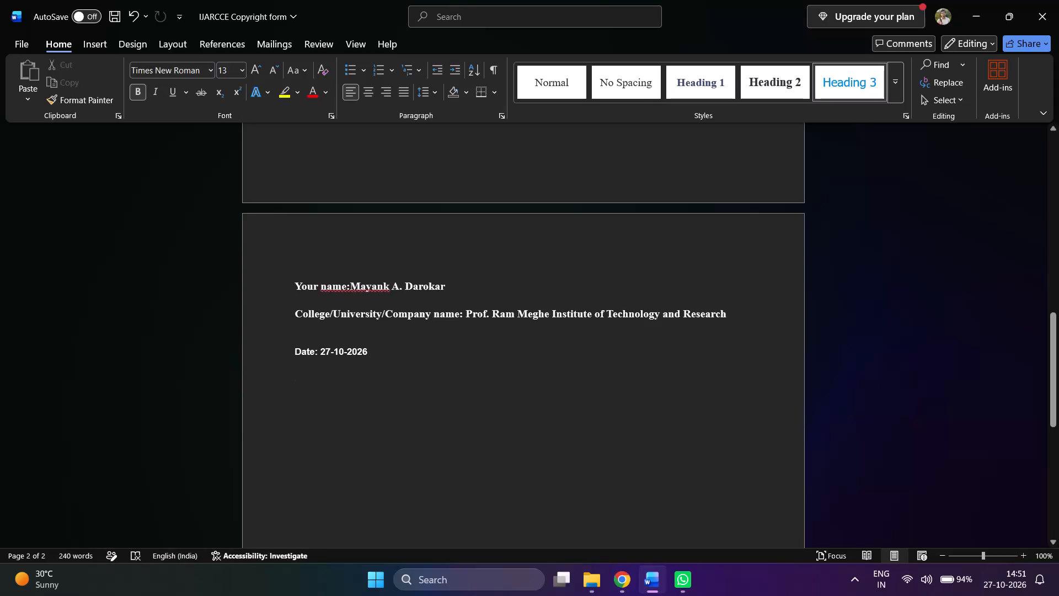
Delete the leftover spaces and blank lines between the college name line and the date line on page 2.
key(BackSpace)
key(BackSpace)
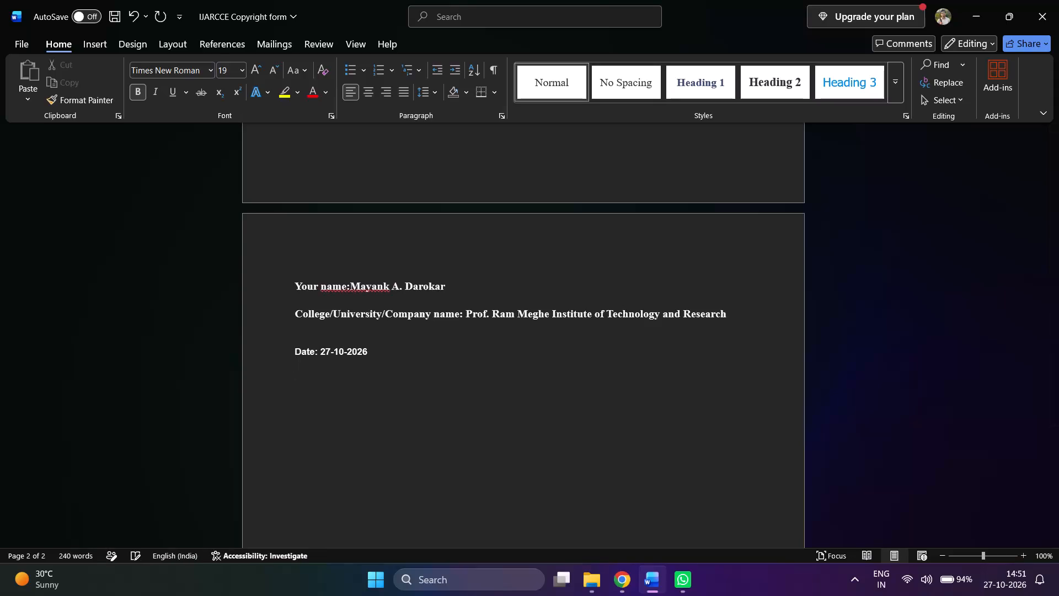
key(BackSpace)
key(Up)
key(BackSpace)
key(BackSpace)
key(BackSpace)
key(shift+BackSpace)
key(ctrl+BackSpace)
key(ctrl+BackSpace)
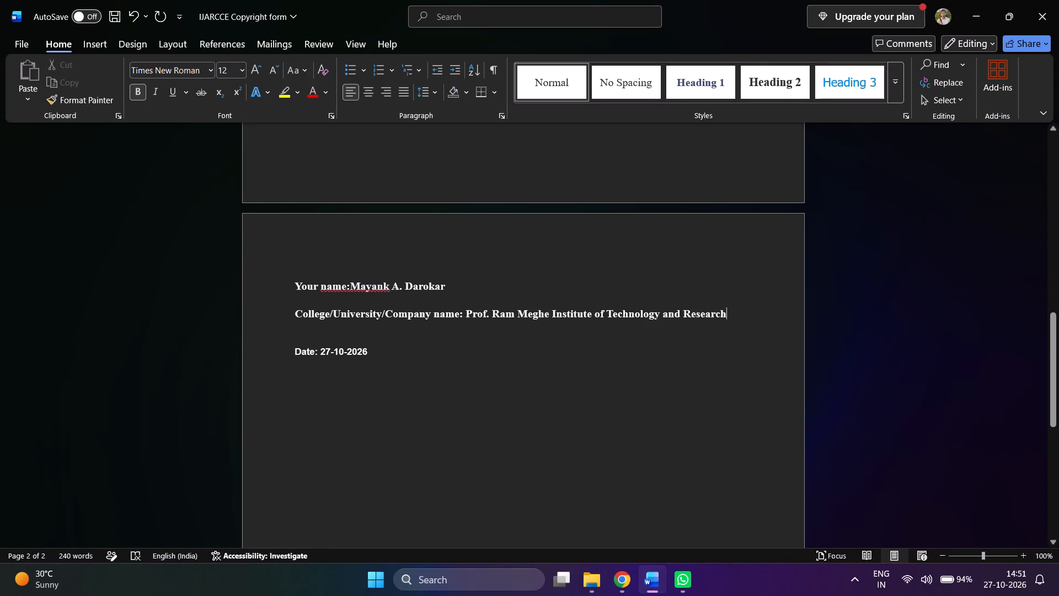
click(333, 336)
key(BackSpace)
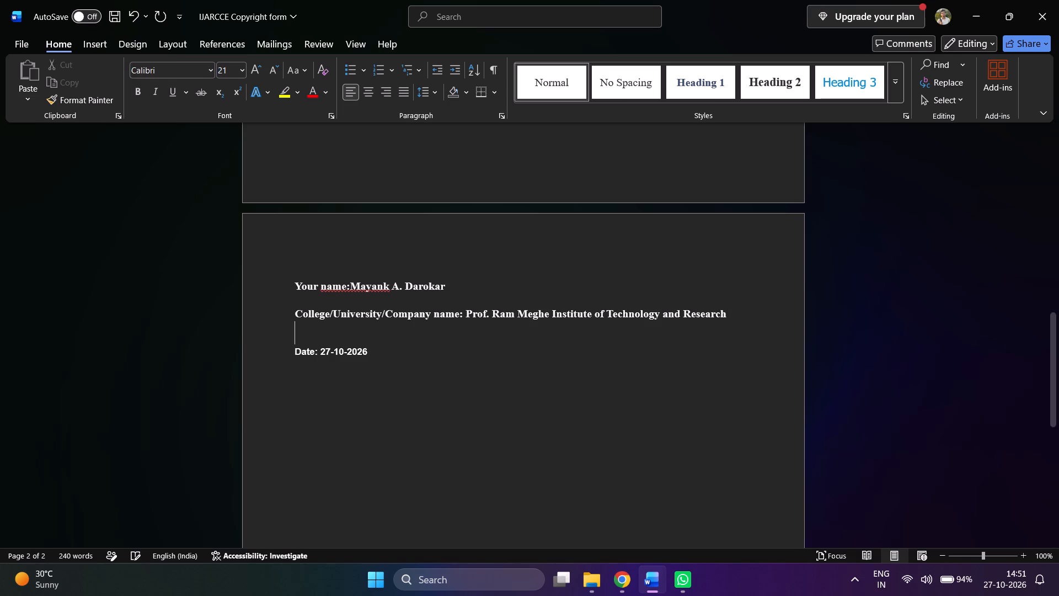
key(BackSpace)
key(BackSpace)
key(BackSpace)
key(BackSpace)
key(BackSpace)
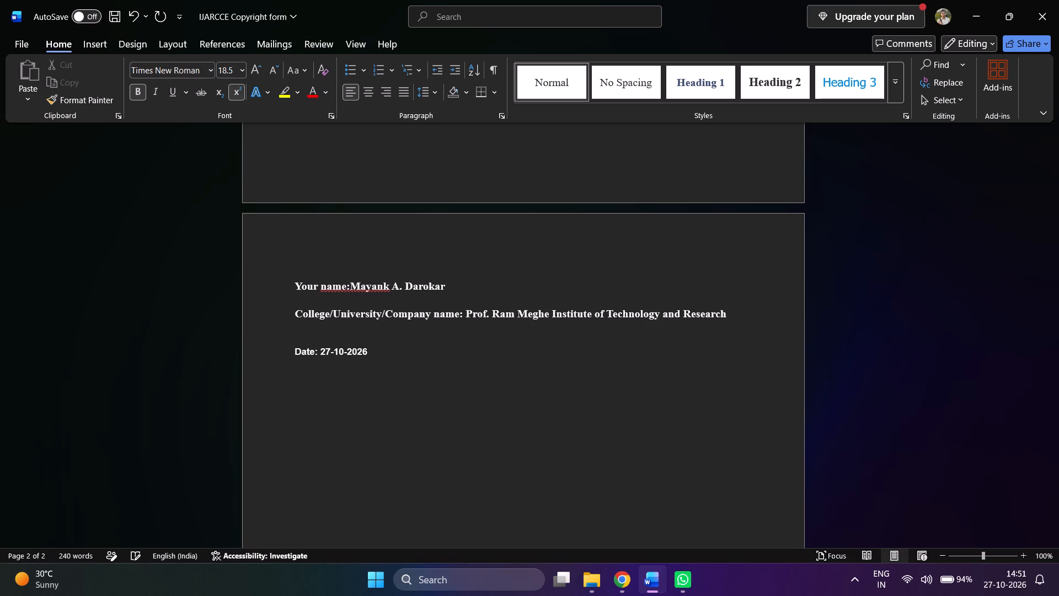
key(BackSpace)
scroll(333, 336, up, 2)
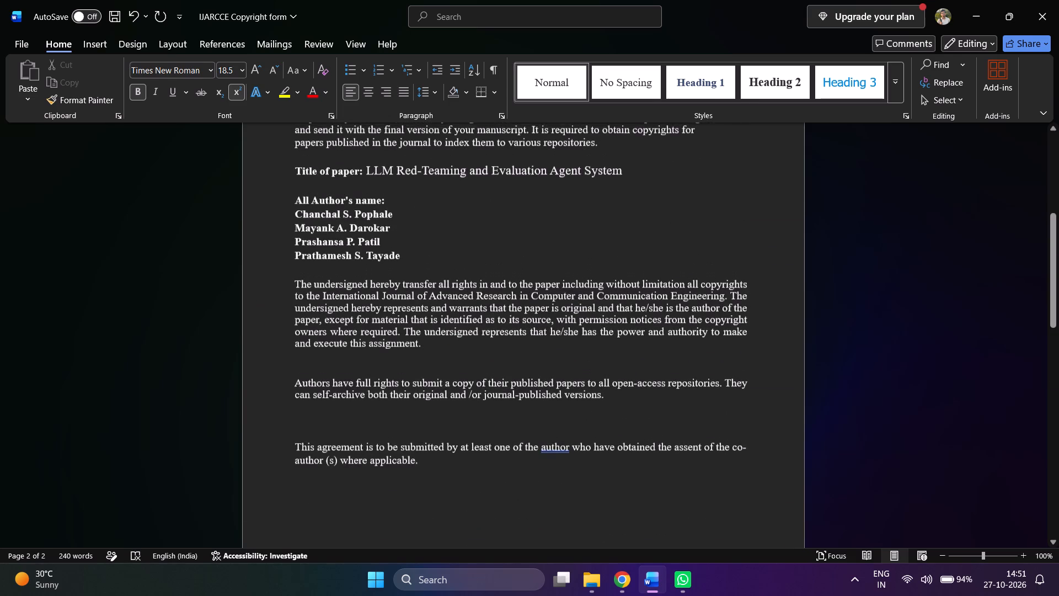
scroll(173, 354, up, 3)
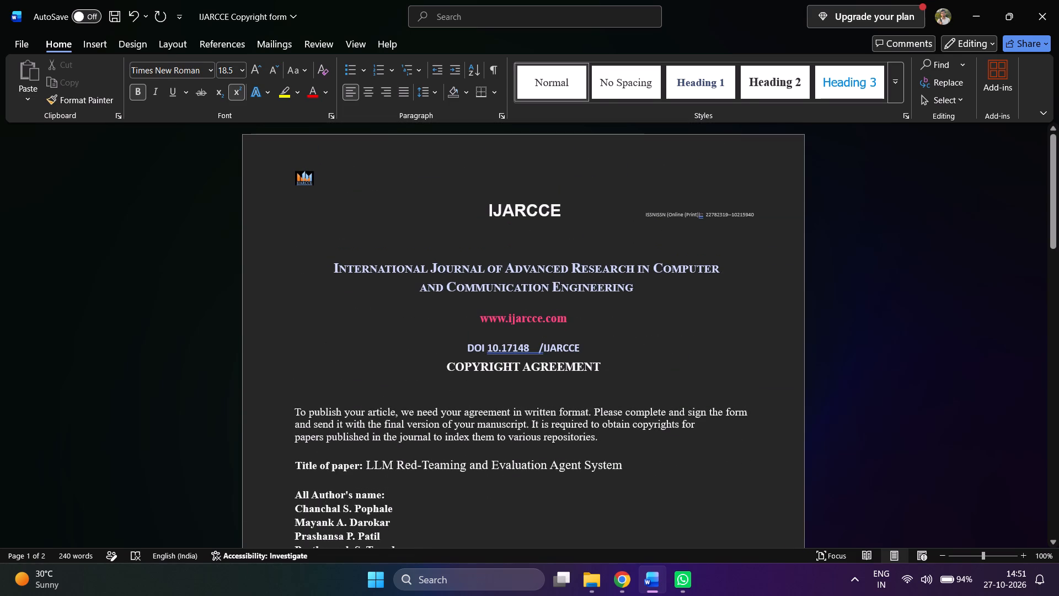
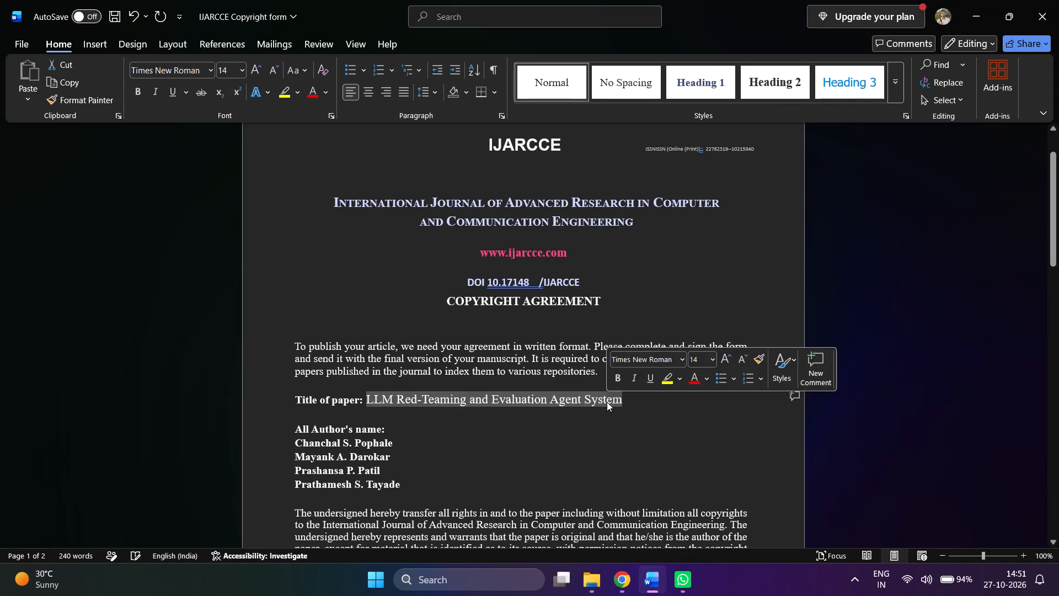
Make the paper title "LLM Red-Teaming and Evaluation Agent System" bold on the title line.
key(ctrl+b)
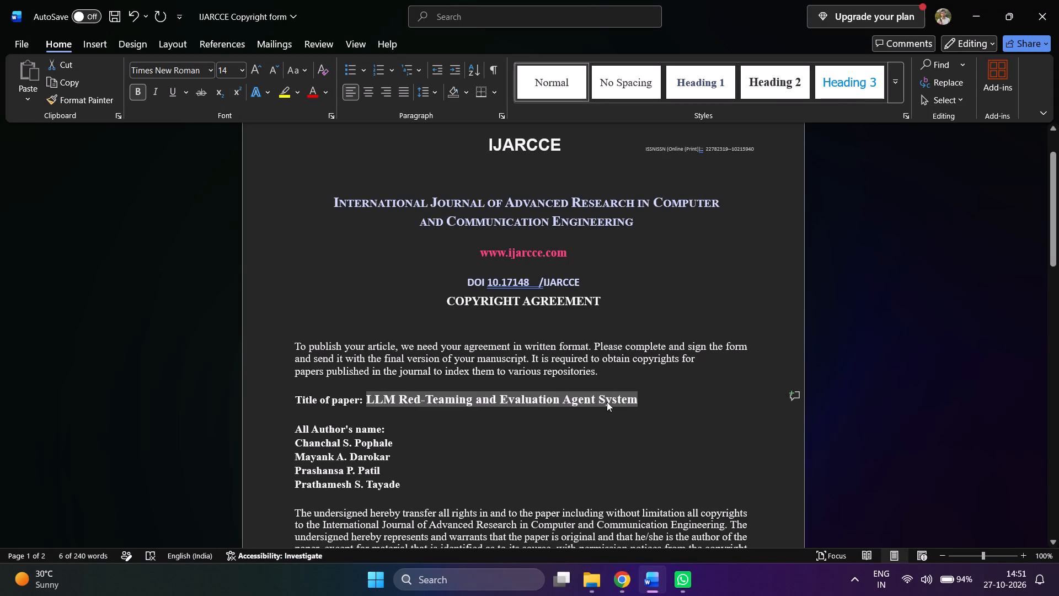
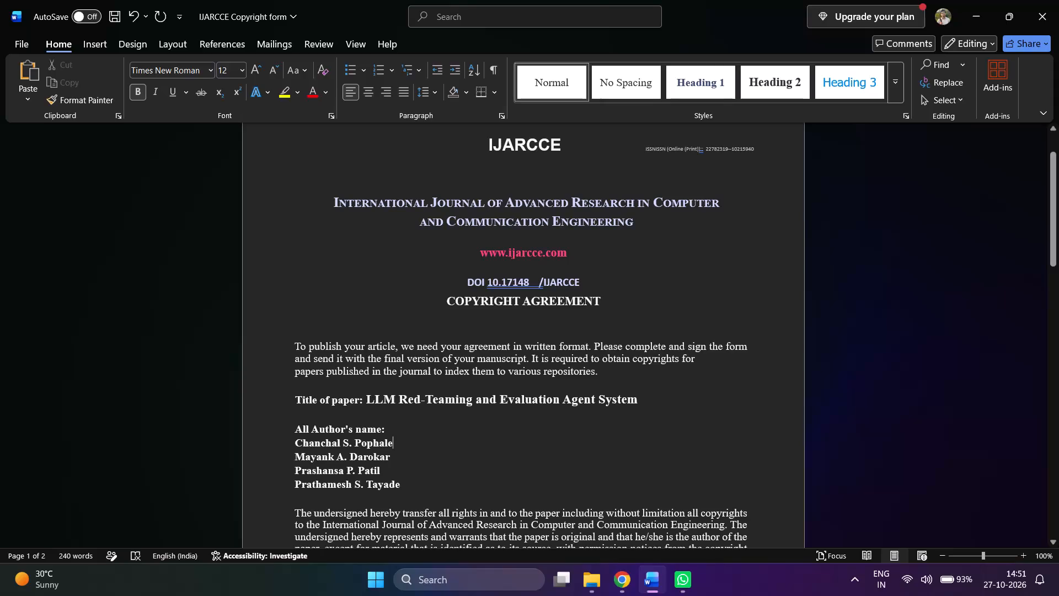
Paste the copied "B.Tech Student, Department of Artificial Intelligence & Data Science" affiliation below the first and second authors' names, adding a blank line after each.
key(Return)
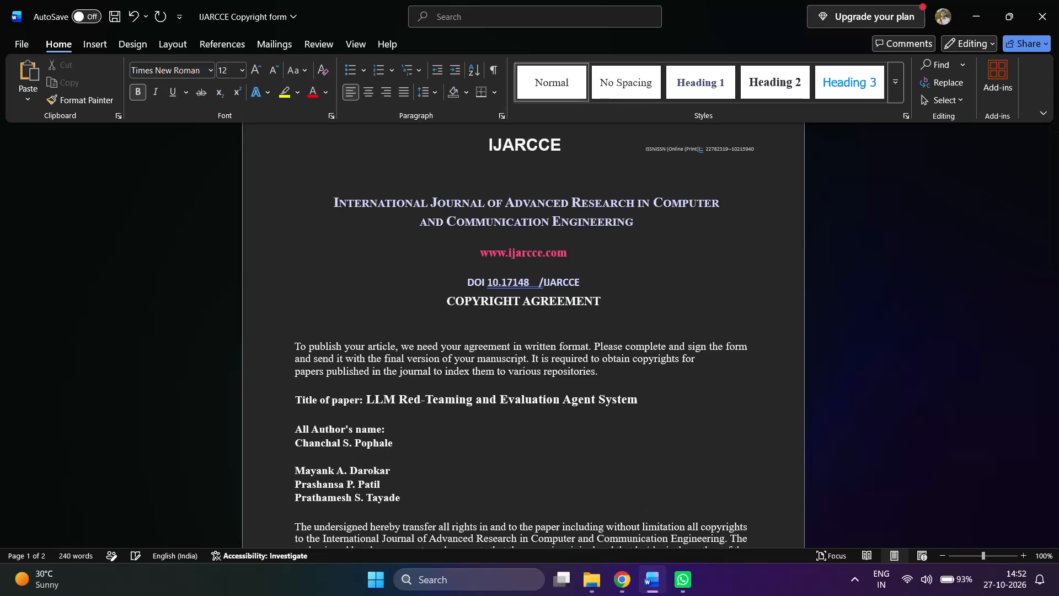
key(ctrl+v)
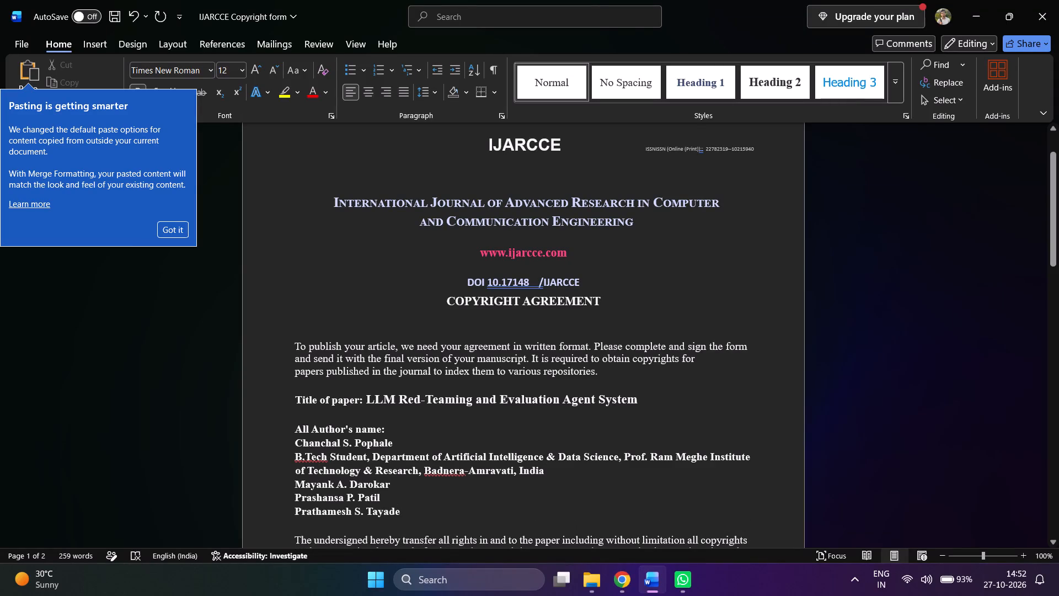
click(405, 481)
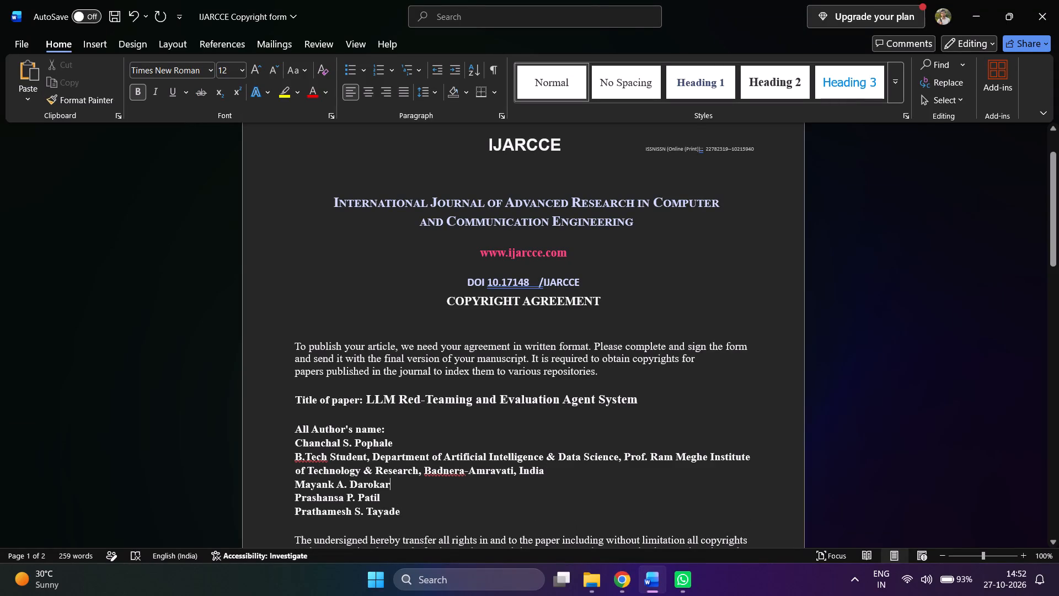
click(564, 474)
key(Return)
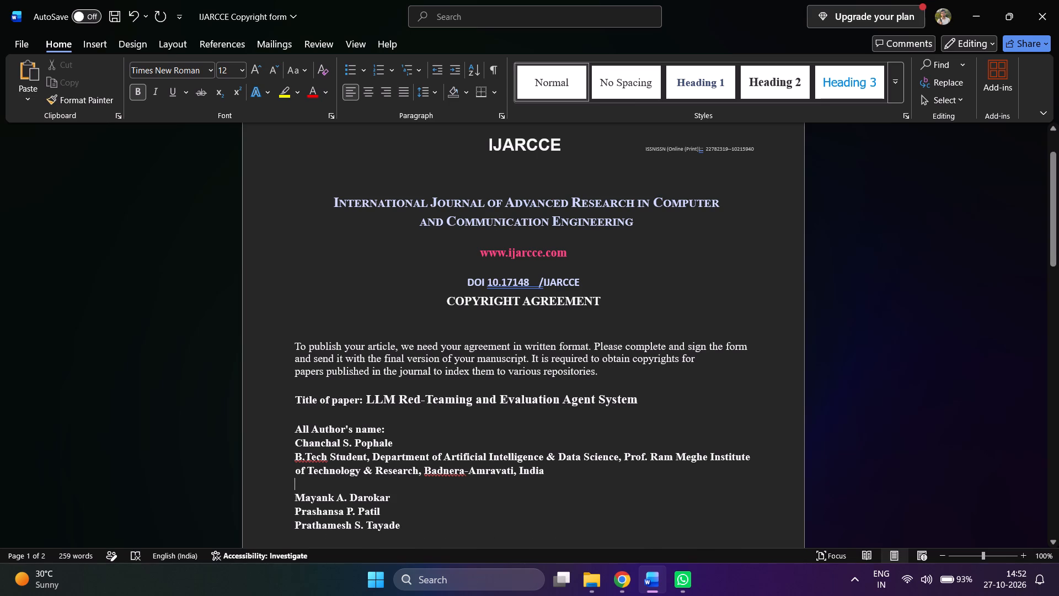
click(456, 490)
click(436, 497)
key(Return)
key(ctrl+v)
scroll(436, 497, down, 1)
key(Return)
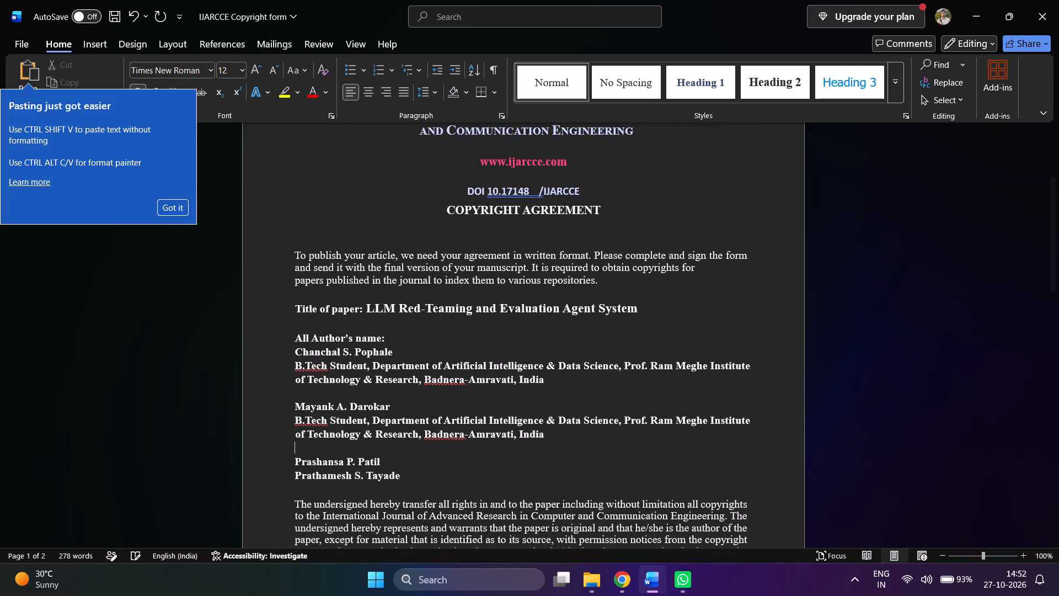
Paste the same B.Tech affiliation below the third and fourth authors' names, with a blank line separating the two entries.
click(410, 457)
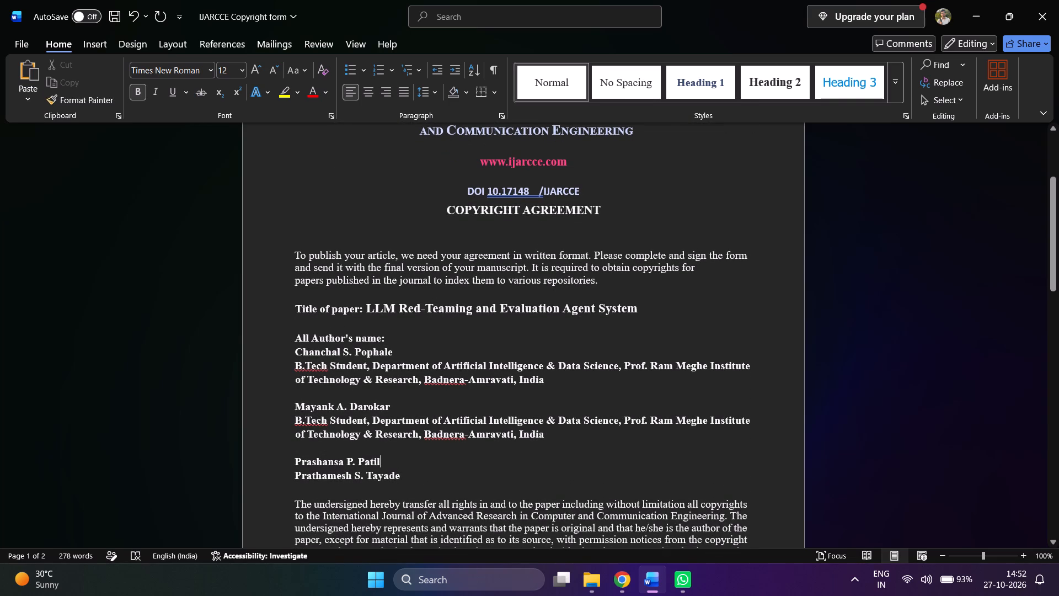
key(Return)
key(ctrl+v)
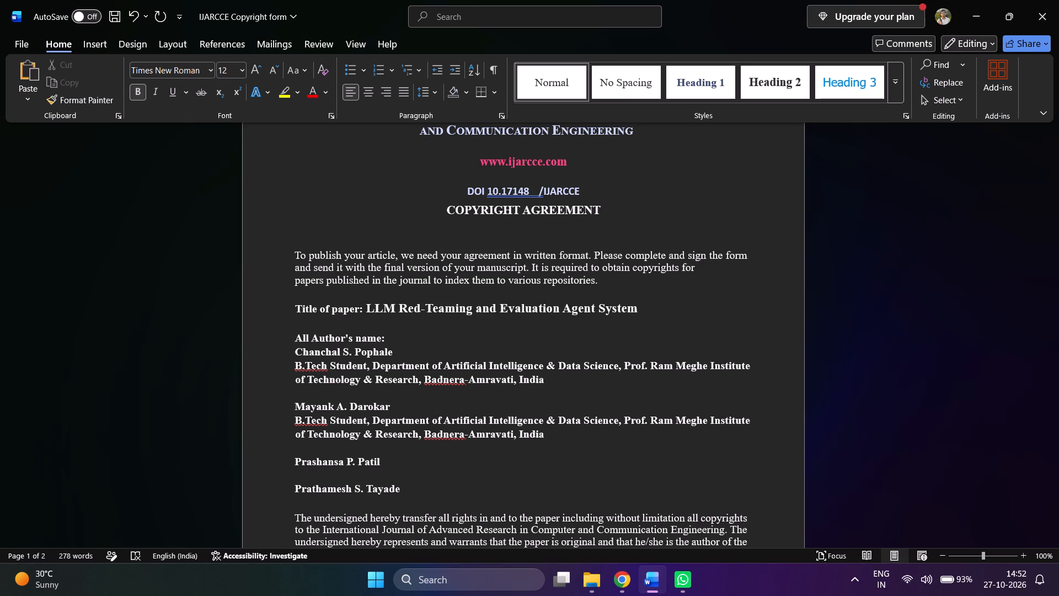
scroll(410, 457, down, 1)
key(Return)
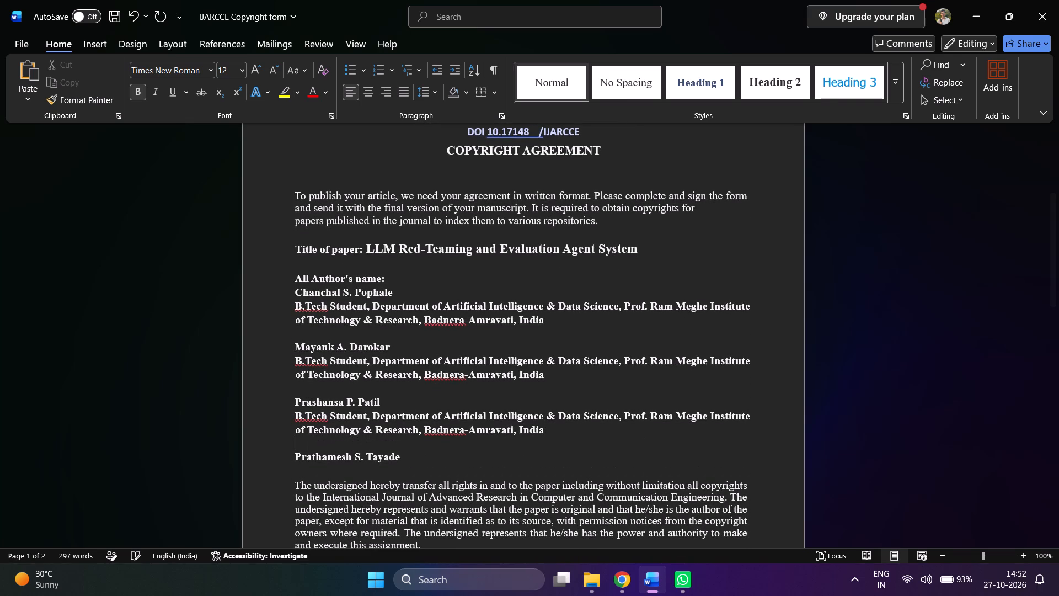
click(434, 454)
key(Return)
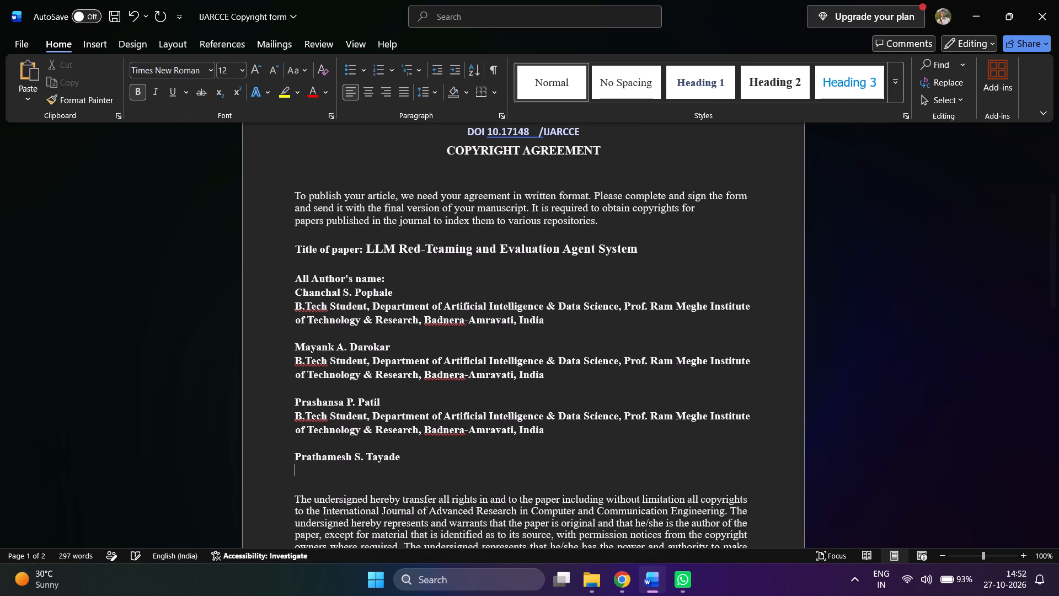
key(ctrl+v)
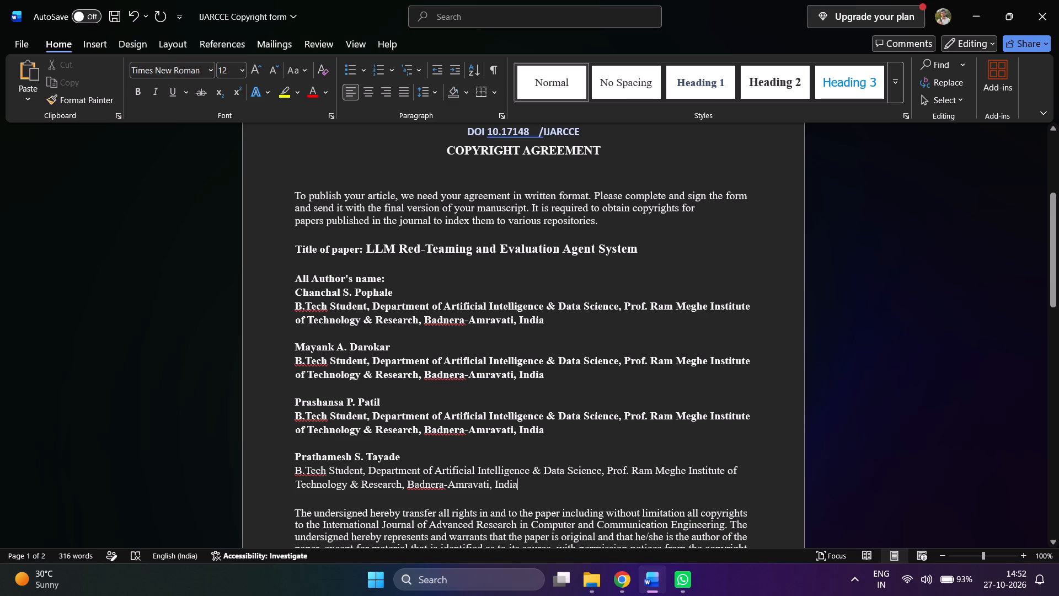
Remove the bold formatting from the affiliation text of the third, second and first authors, leaving their names bold.
drag(553, 430, 292, 419)
key(ctrl+b)
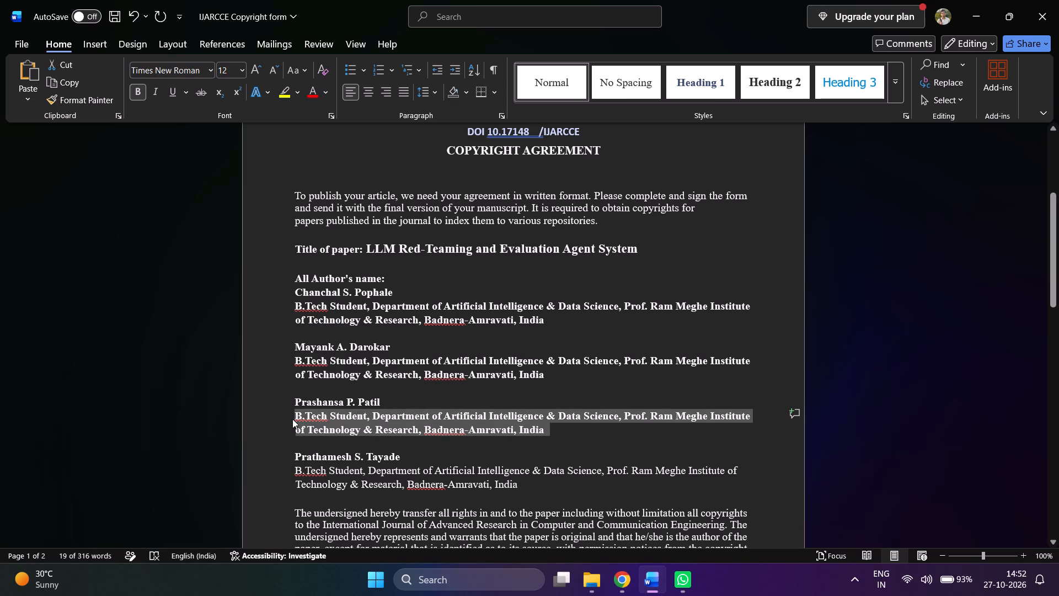
drag(551, 372, 309, 358)
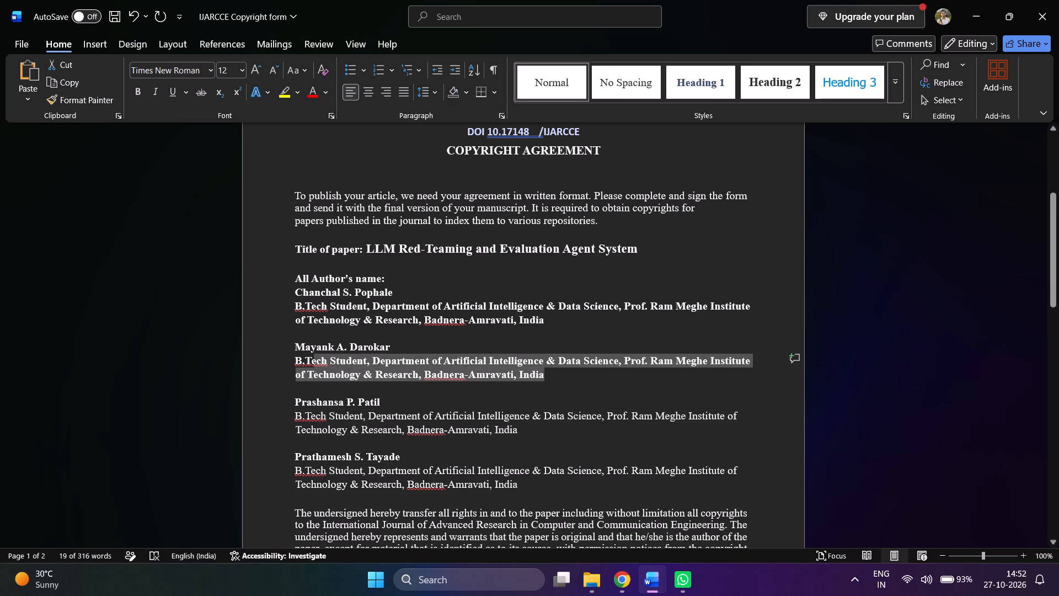
drag(309, 358, 292, 358)
key(ctrl+b)
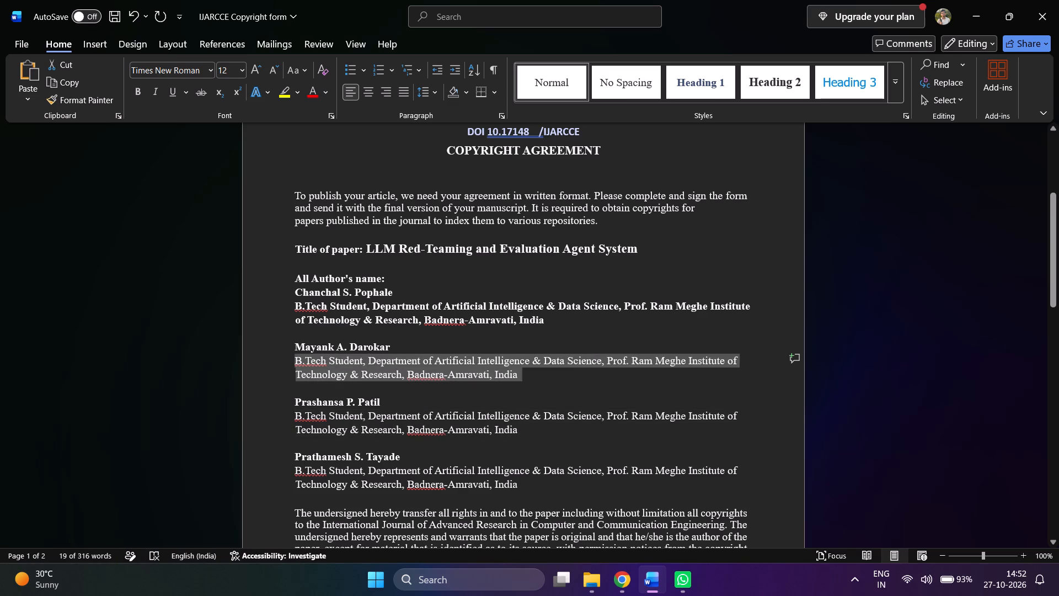
drag(555, 314, 289, 308)
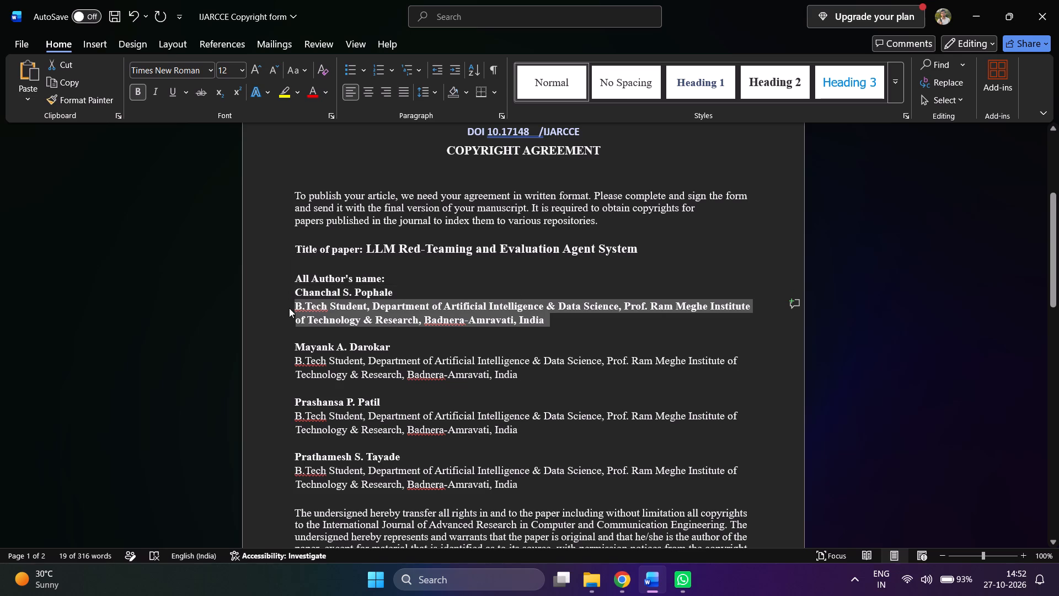
key(ctrl+b)
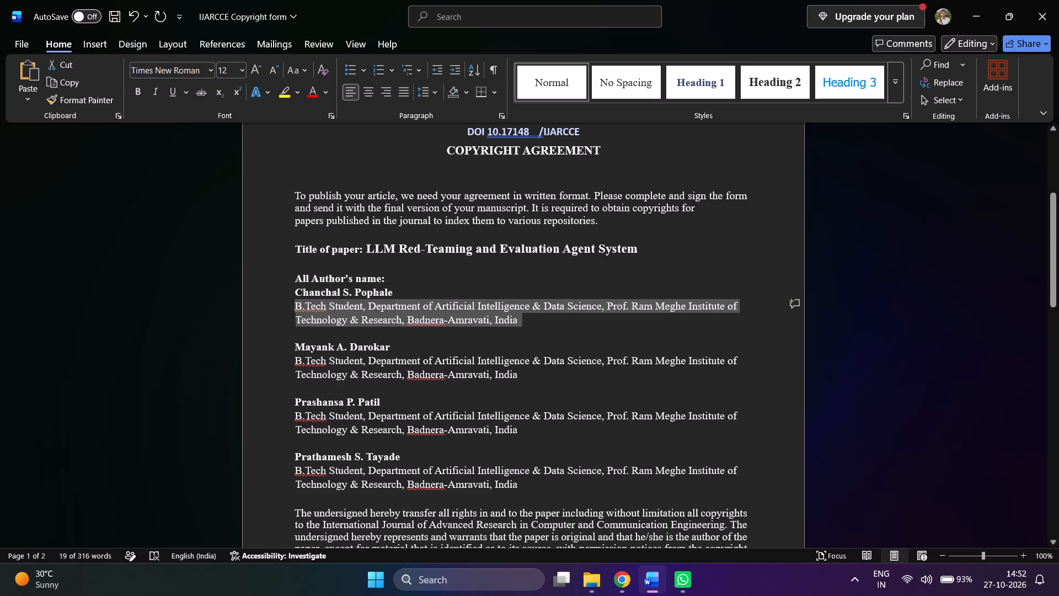
Insert a blank line between the "All Author's name:" label and the first author's name.
click(405, 281)
key(Return)
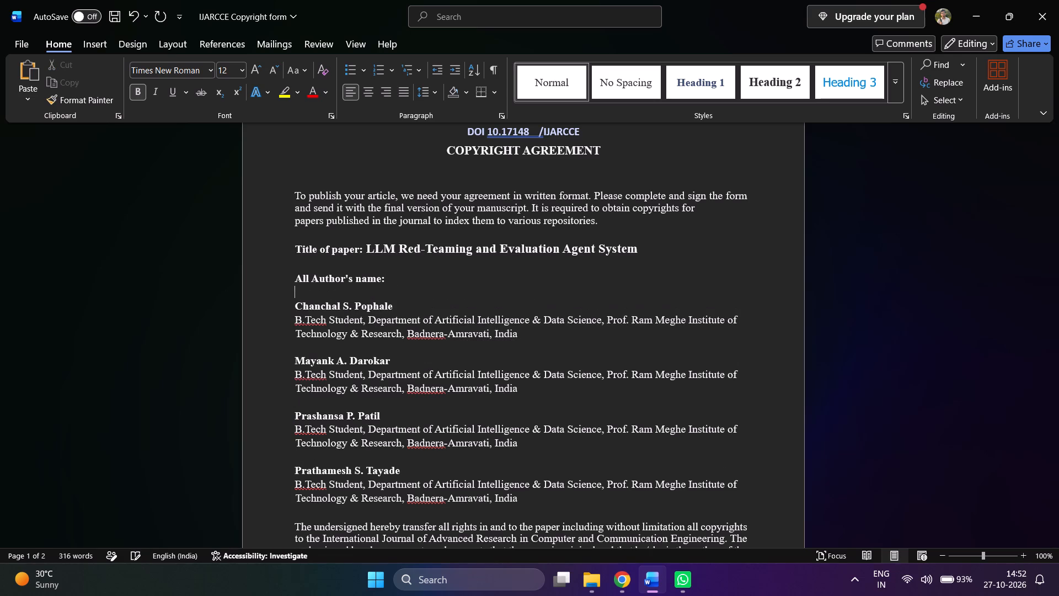
Add three blank lines after the last author's affiliation to move the "The undersigned hereby transfer all rights" paragraph onto page 2.
scroll(415, 321, up, 1)
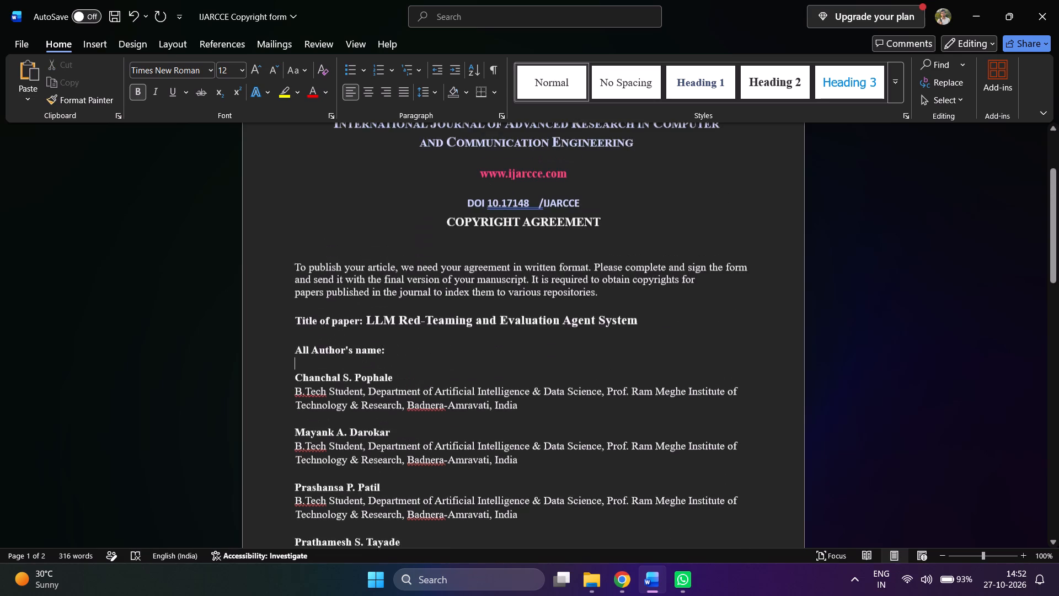
scroll(415, 321, up, 1)
scroll(464, 329, down, 1)
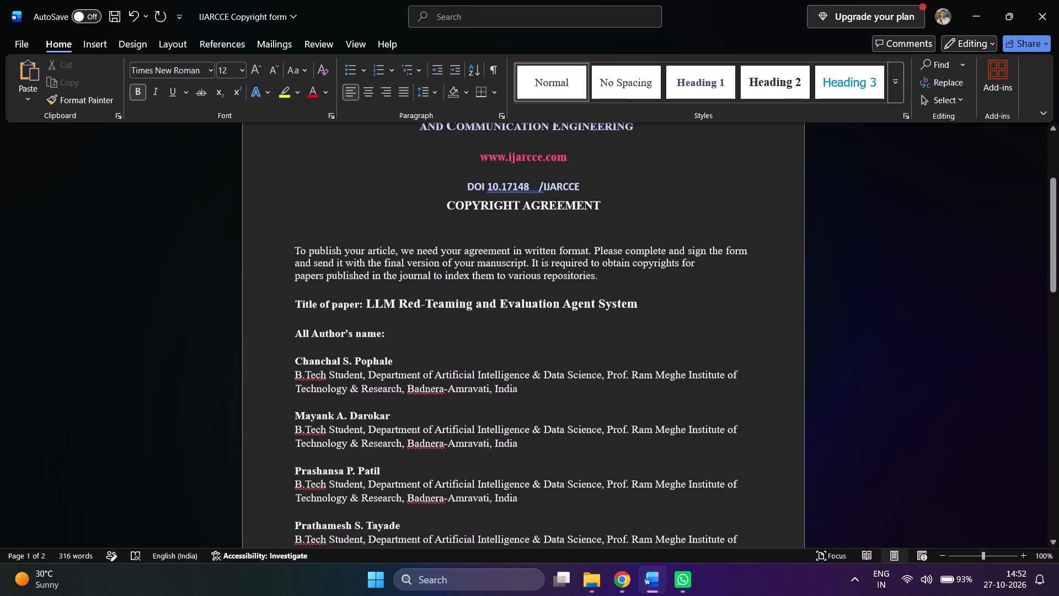
scroll(464, 329, down, 2)
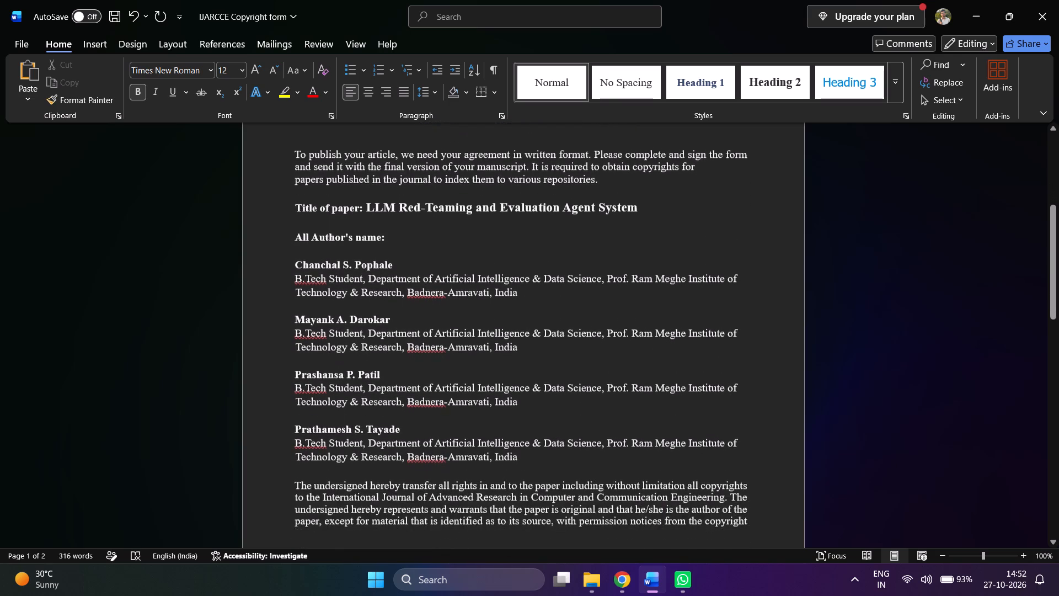
scroll(464, 329, down, 2)
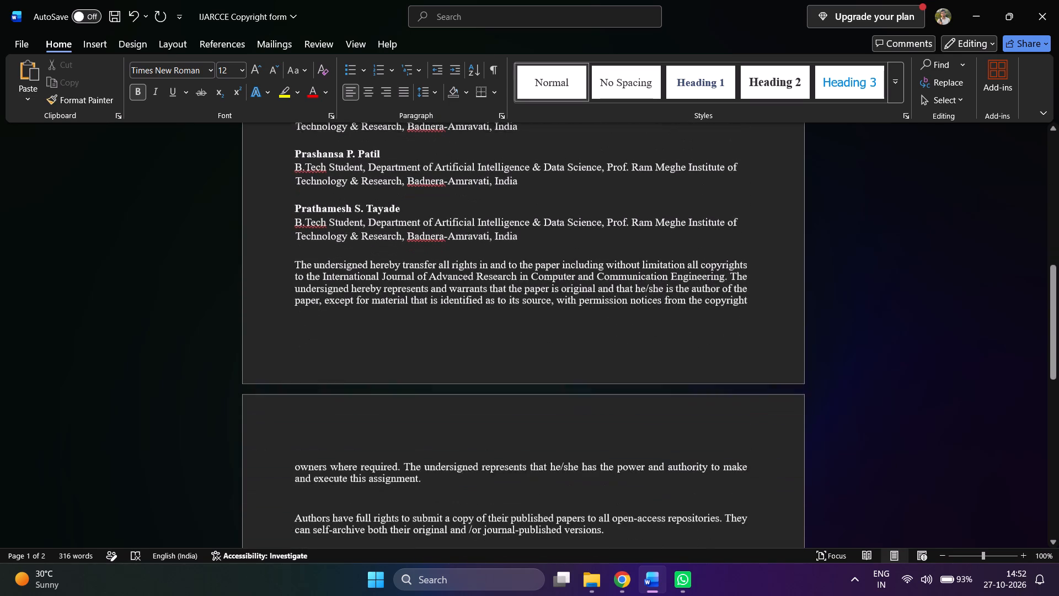
scroll(464, 329, down, 1)
scroll(464, 329, up, 1)
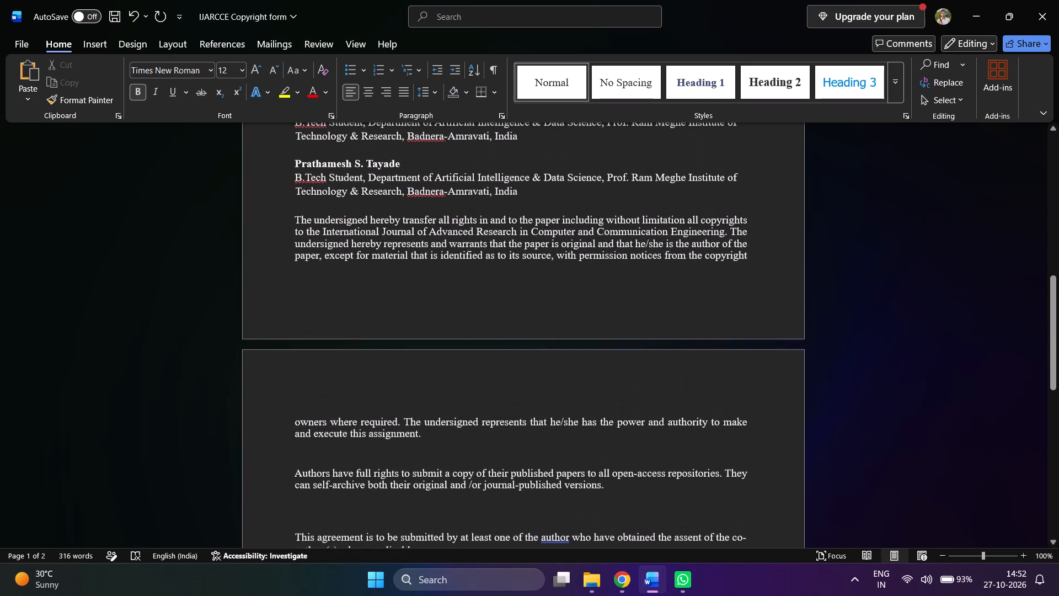
click(527, 200)
key(Return)
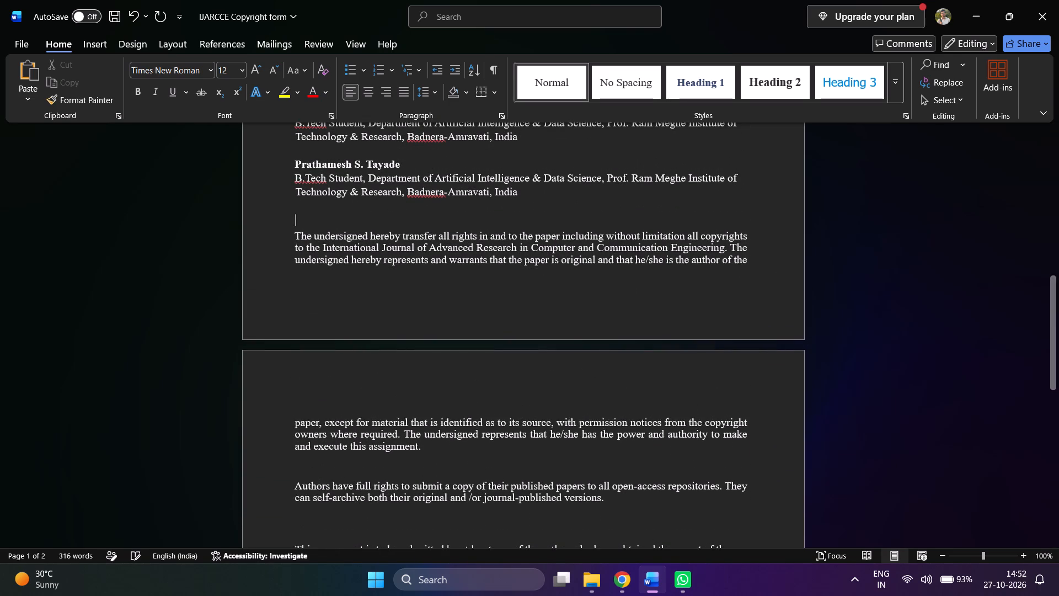
key(Return)
key(Return)
scroll(541, 229, down, 1)
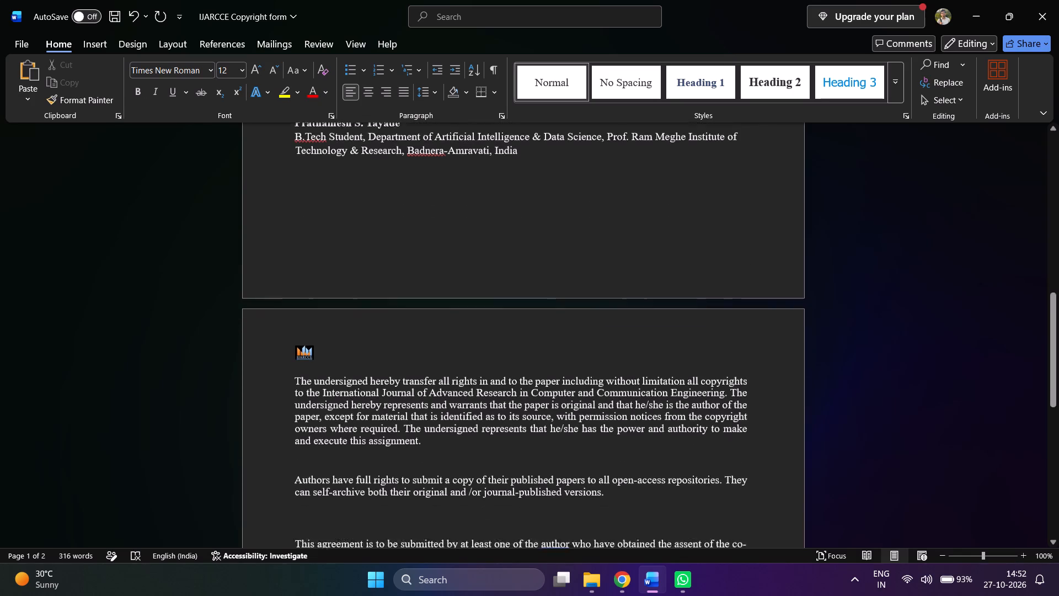
scroll(541, 229, down, 1)
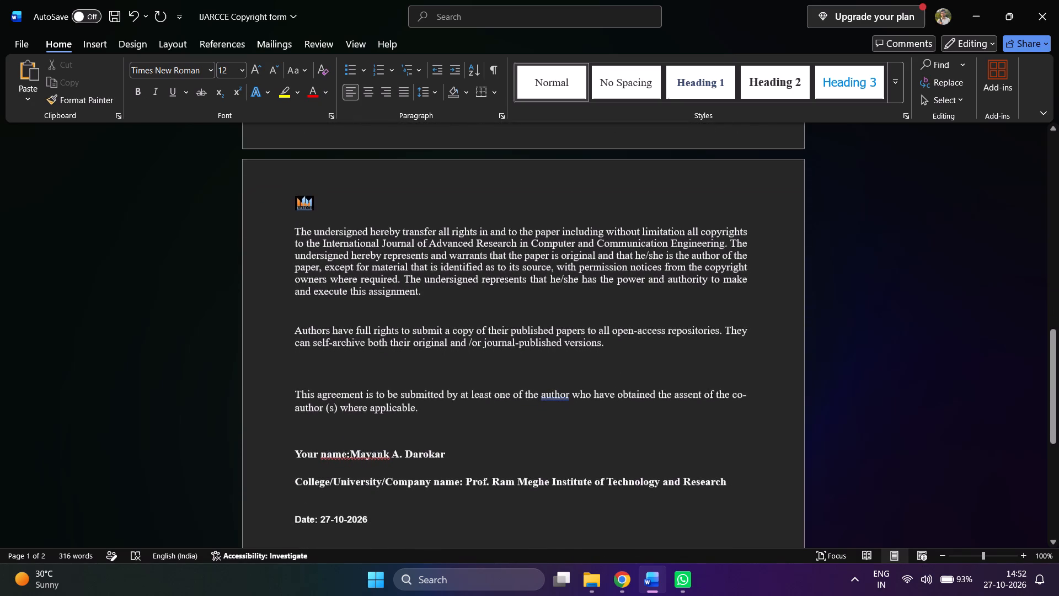
scroll(541, 229, down, 1)
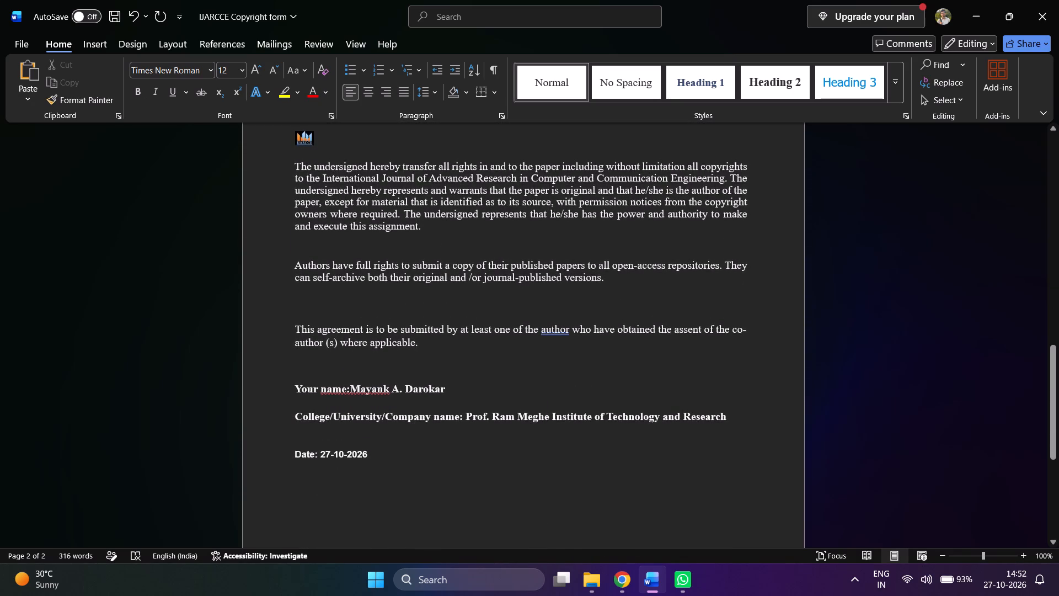
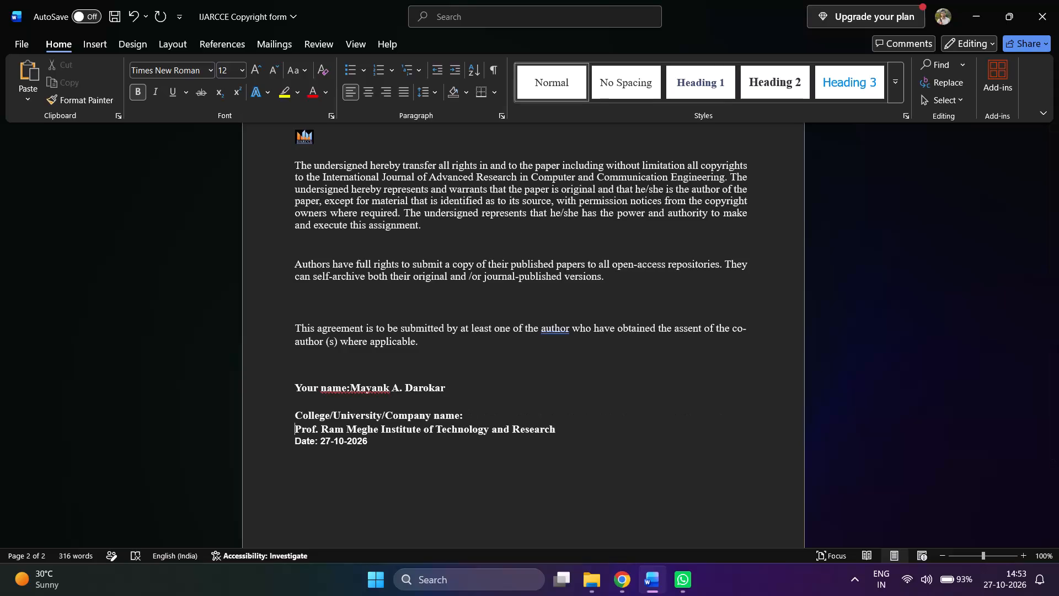
Insert a blank line between the college name and the "Date:" line at the end of the form.
key(Down)
key(Return)
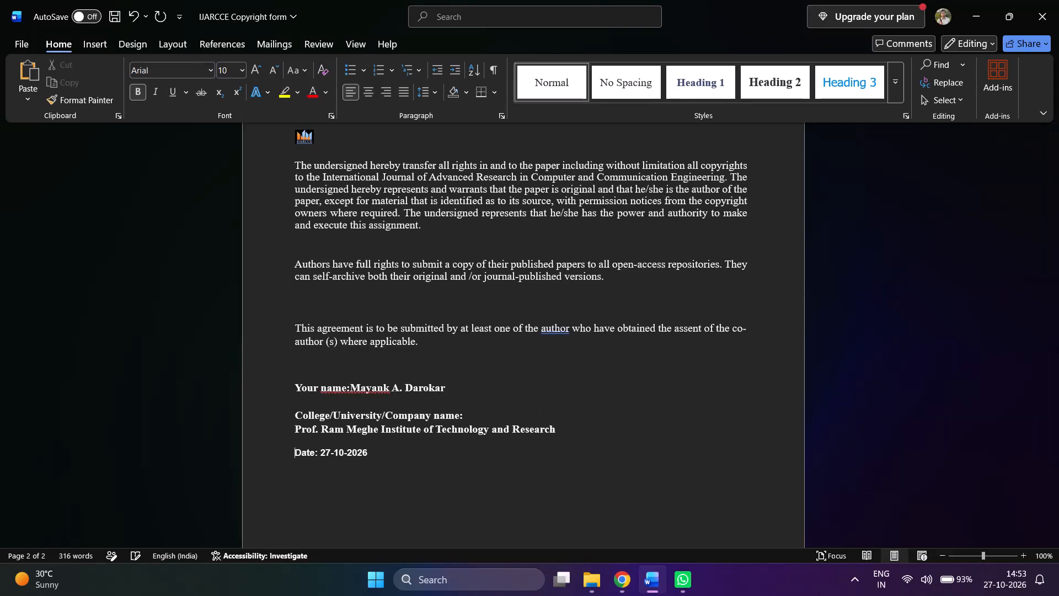
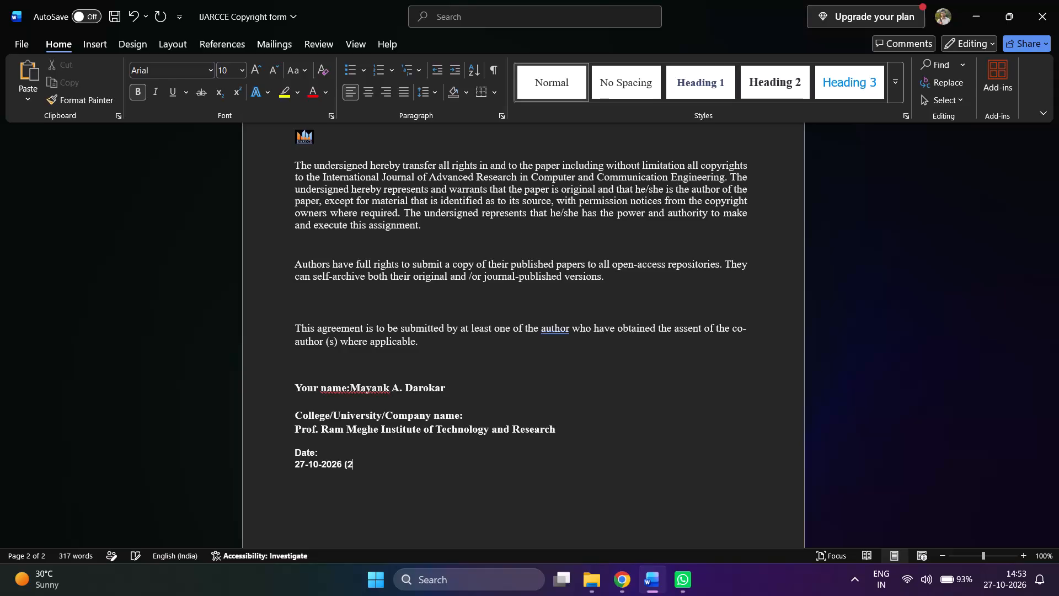
Write out the day and month in the parenthesis after 27-10-2026 below "Date:", as "(27th October".
key(BackSpace)
text(7th October)
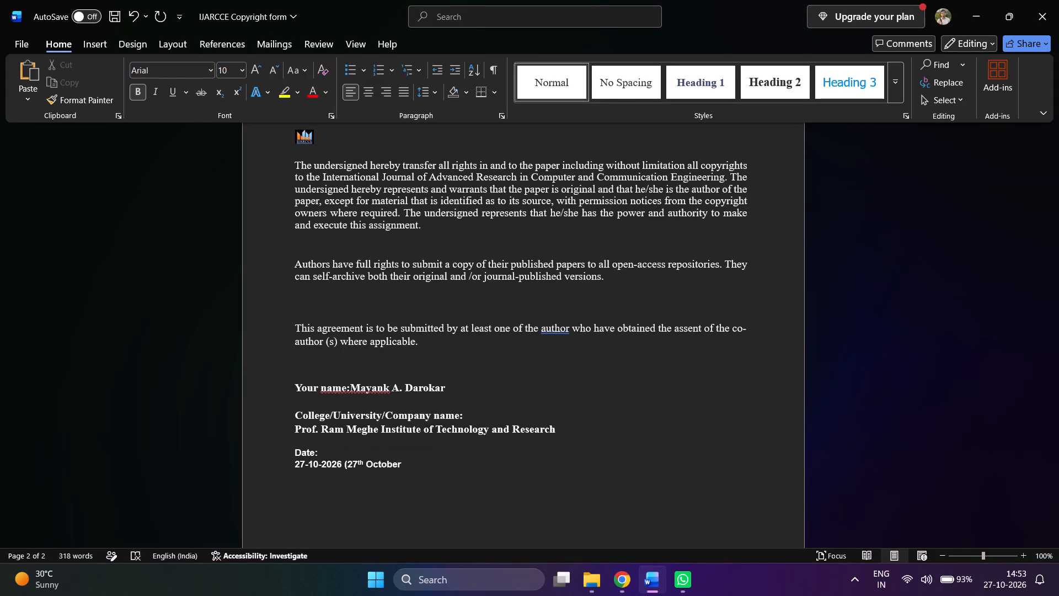
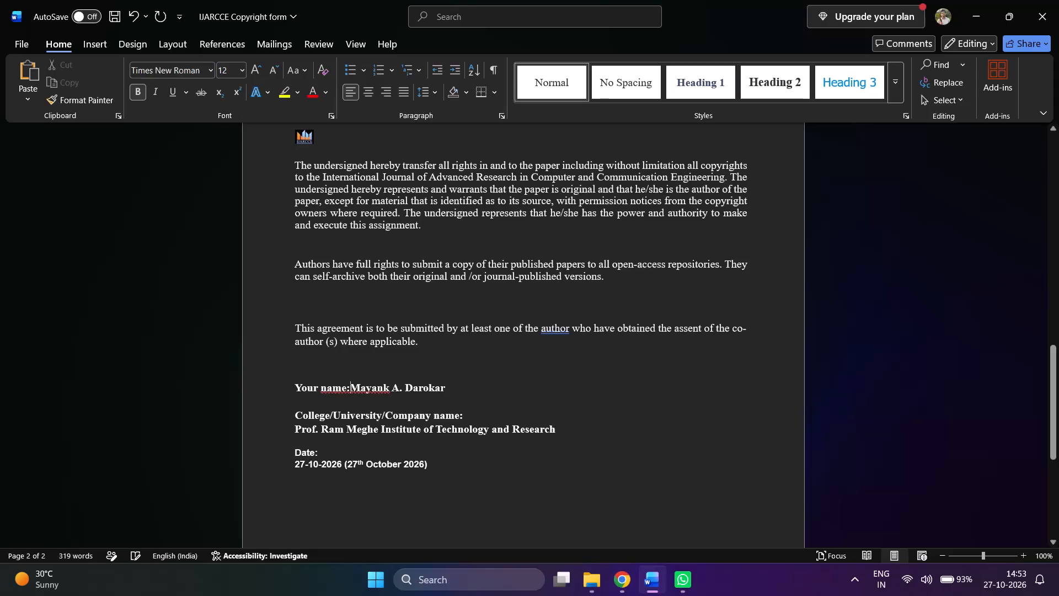
Move the author's name onto its own line below the "Your name:" label.
key(Return)
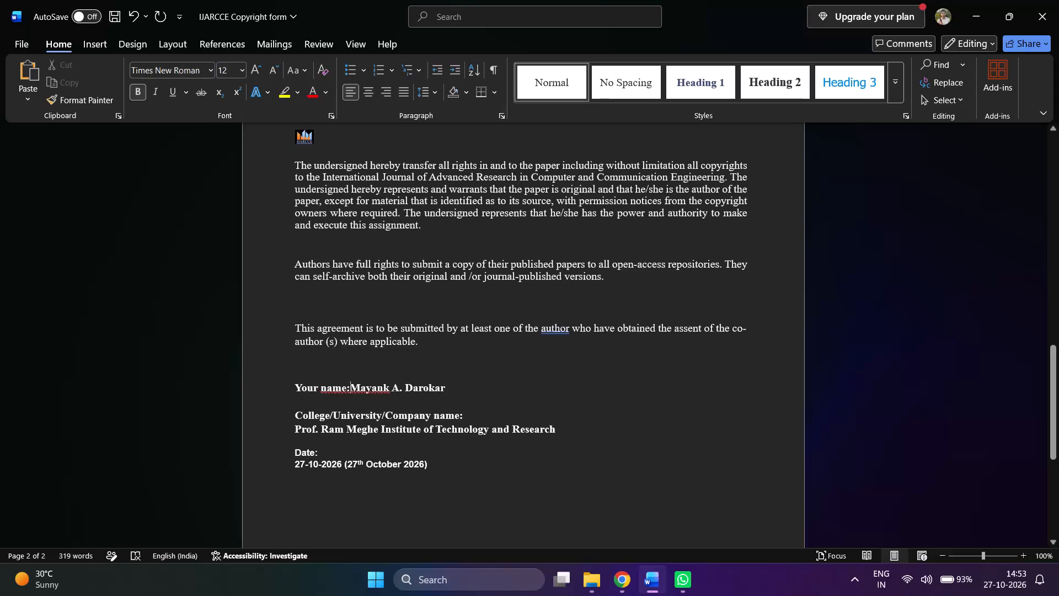
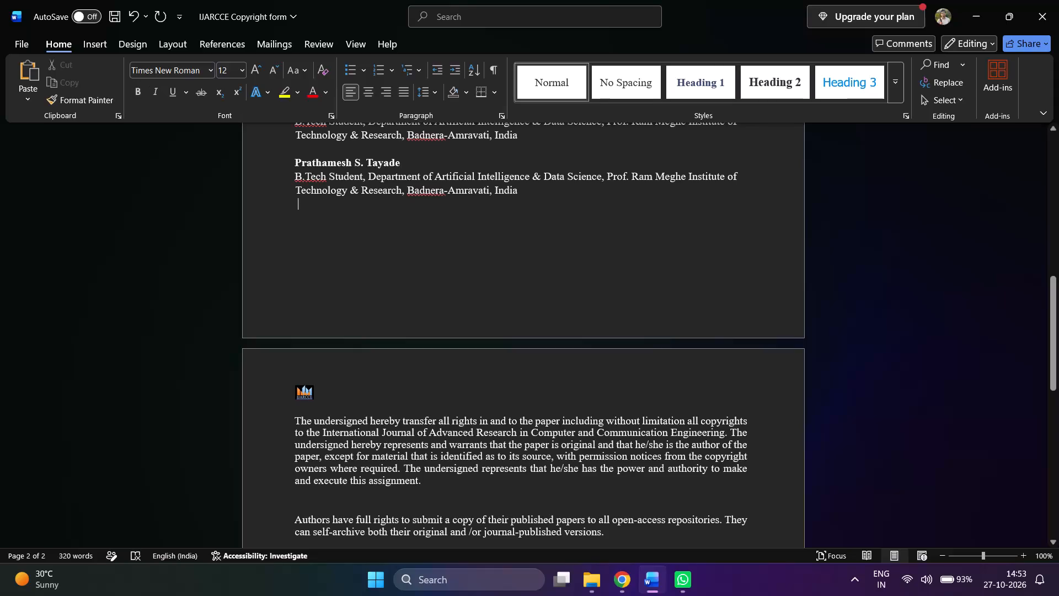
Paste the copied Project Guide entry, with its Artificial Intelligence & Data Science affiliation, below the last B.Tech student's entry.
key(Return)
key(ctrl+v)
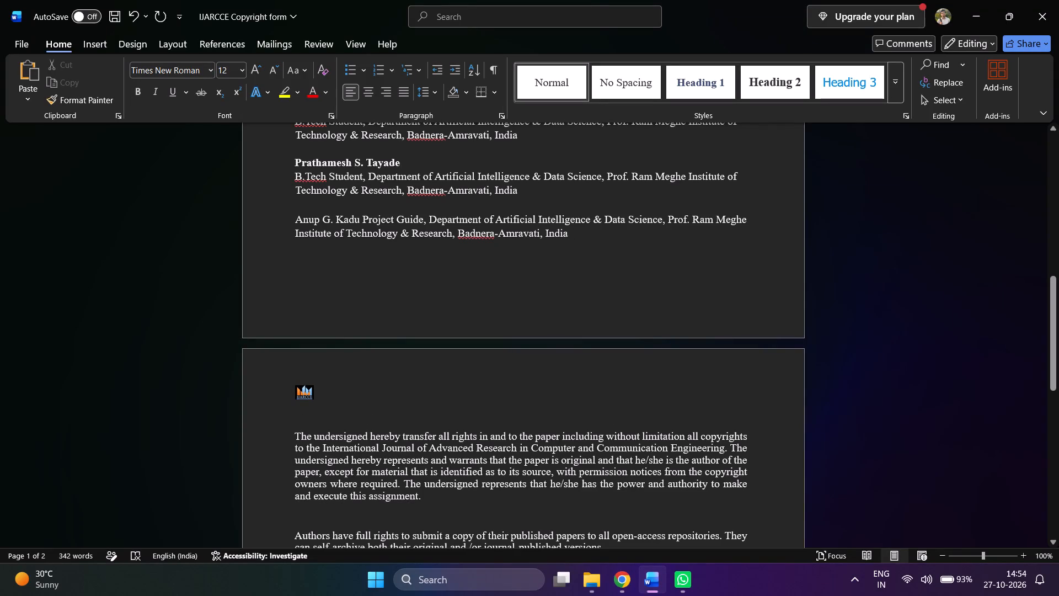
Put the guide's name on its own line above the Project Guide affiliation and make it bold.
click(363, 216)
key(BackSpace)
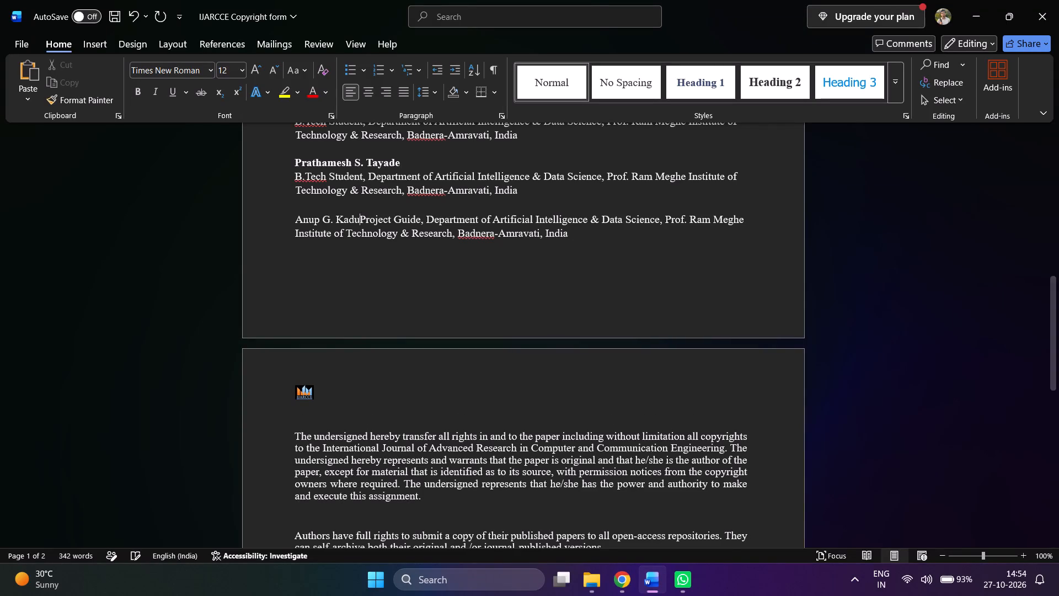
key(Return)
drag(370, 220, 293, 223)
key(ctrl+b)
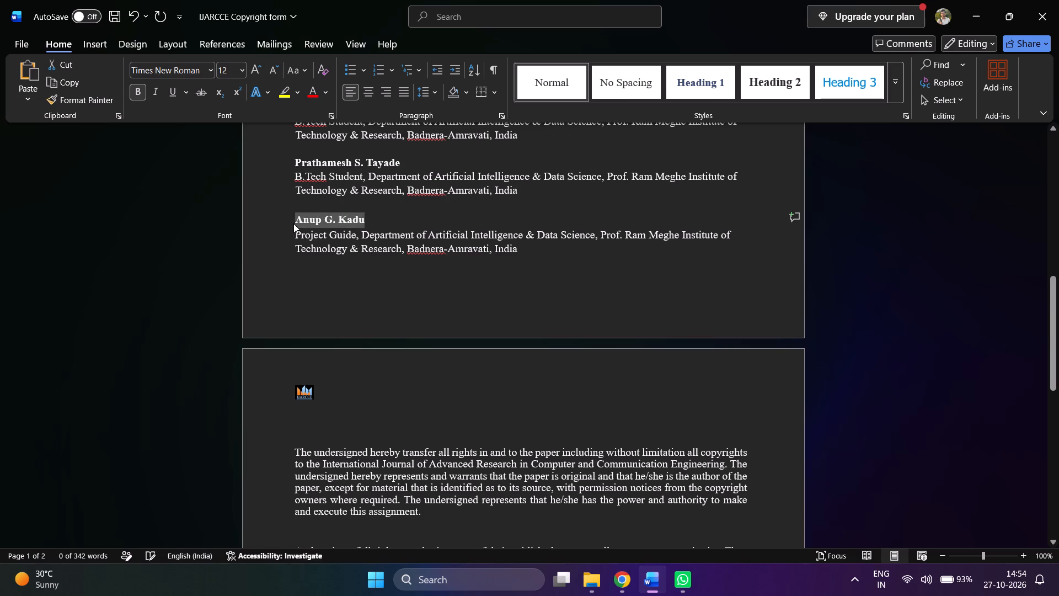
Replace the bold name above the Project Guide affiliation with the other guide's first name, middle initial and surname.
click(352, 221)
key(Right)
key(Right)
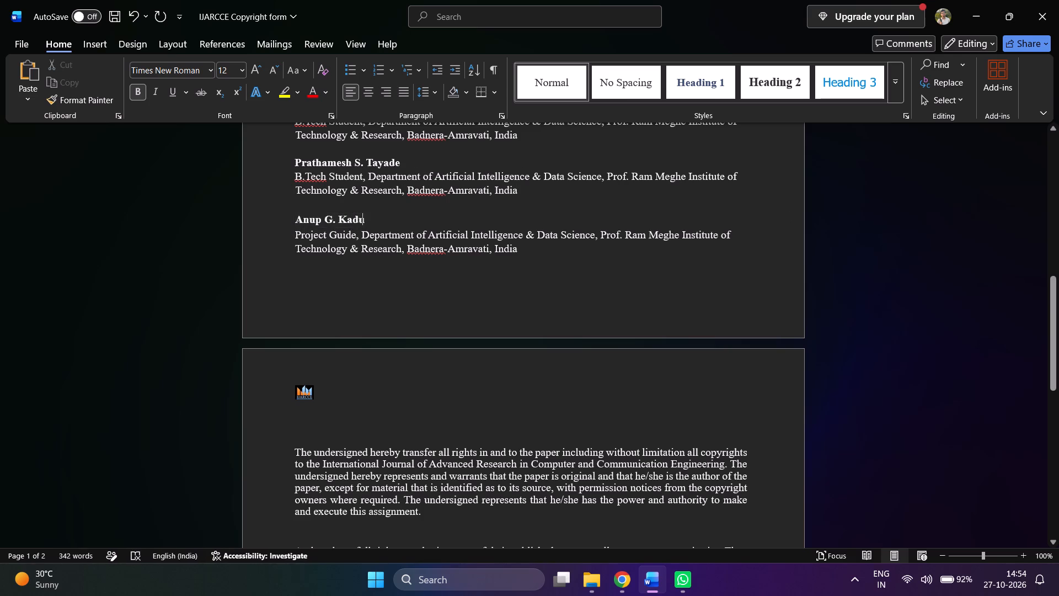
key(BackSpace)
key(BackSpace)
key(BackSpace)
key(BackSpace)
key(BackSpace)
key(BackSpace)
key(BackSpace)
key(BackSpace)
key(BackSpace)
key(BackSpace)
key(BackSpace)
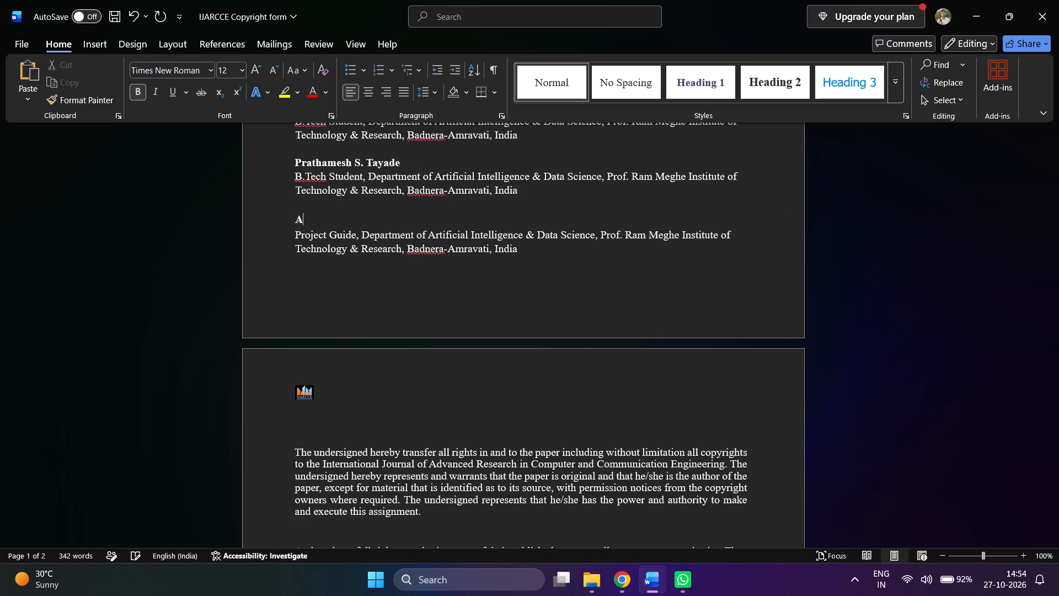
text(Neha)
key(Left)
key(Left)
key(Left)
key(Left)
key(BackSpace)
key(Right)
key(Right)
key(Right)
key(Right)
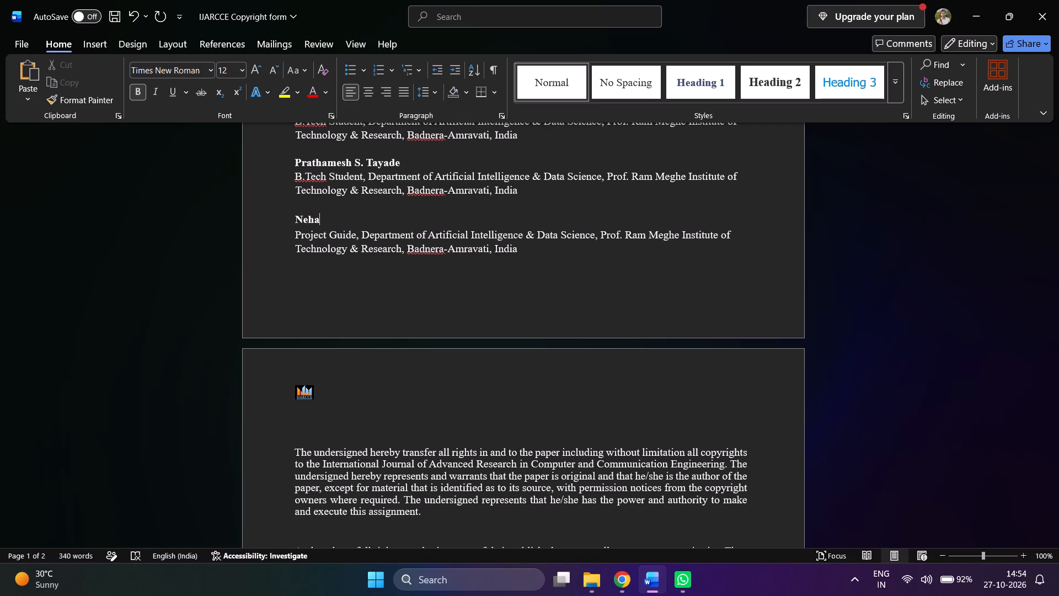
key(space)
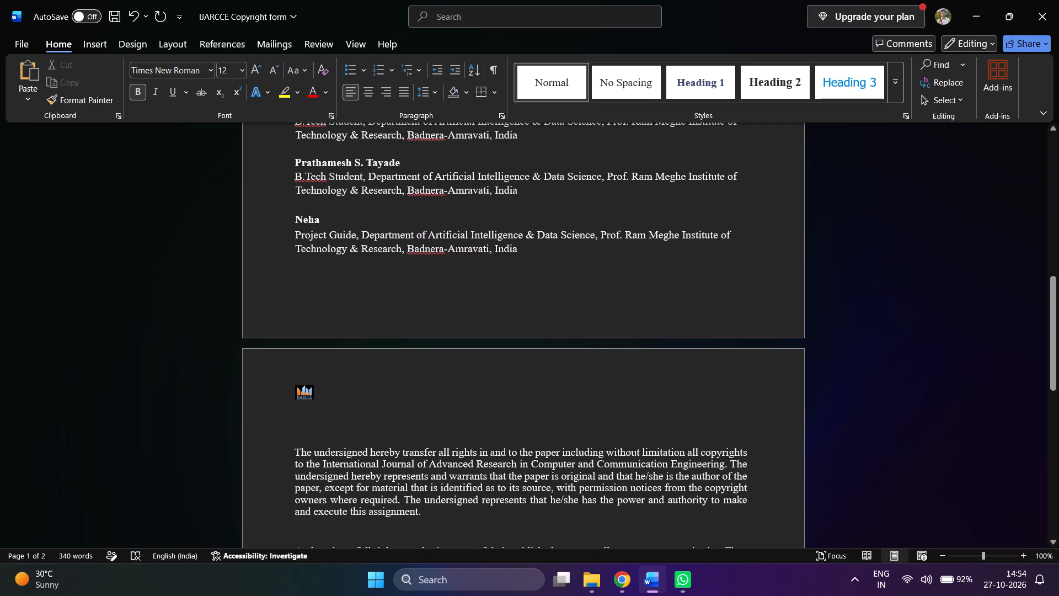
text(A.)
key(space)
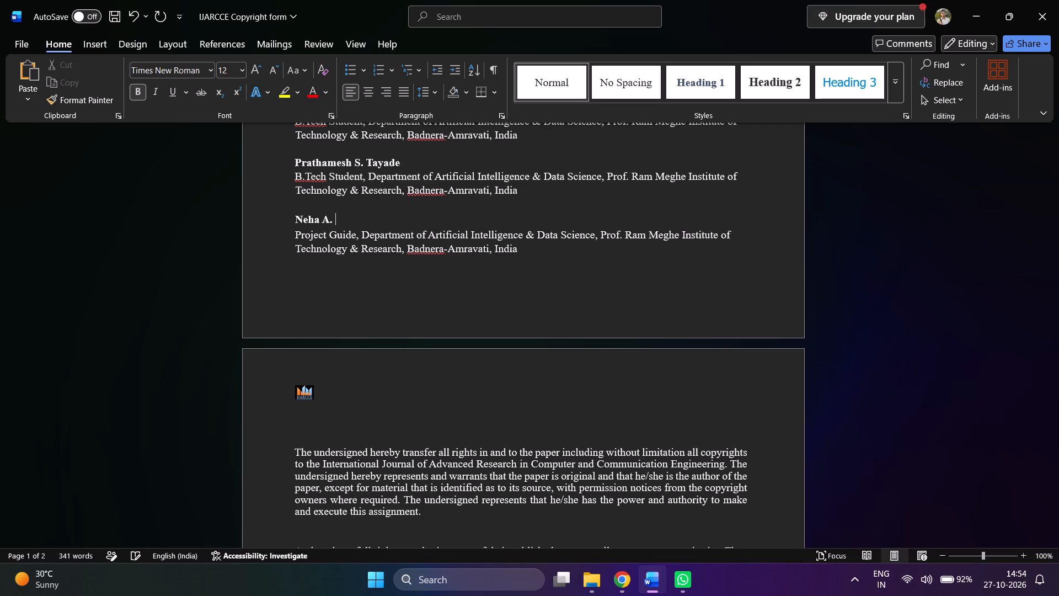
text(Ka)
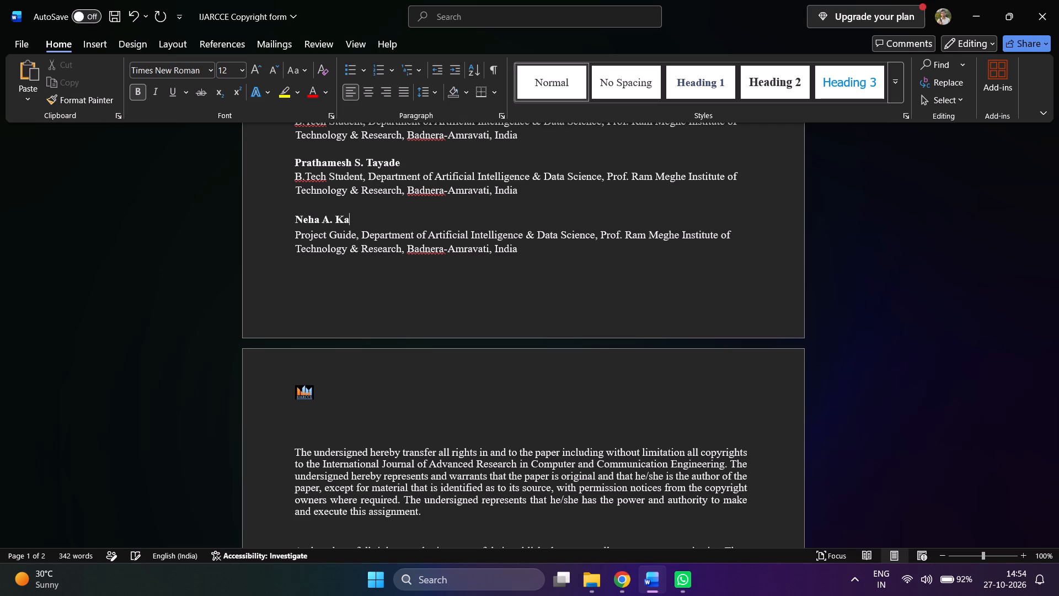
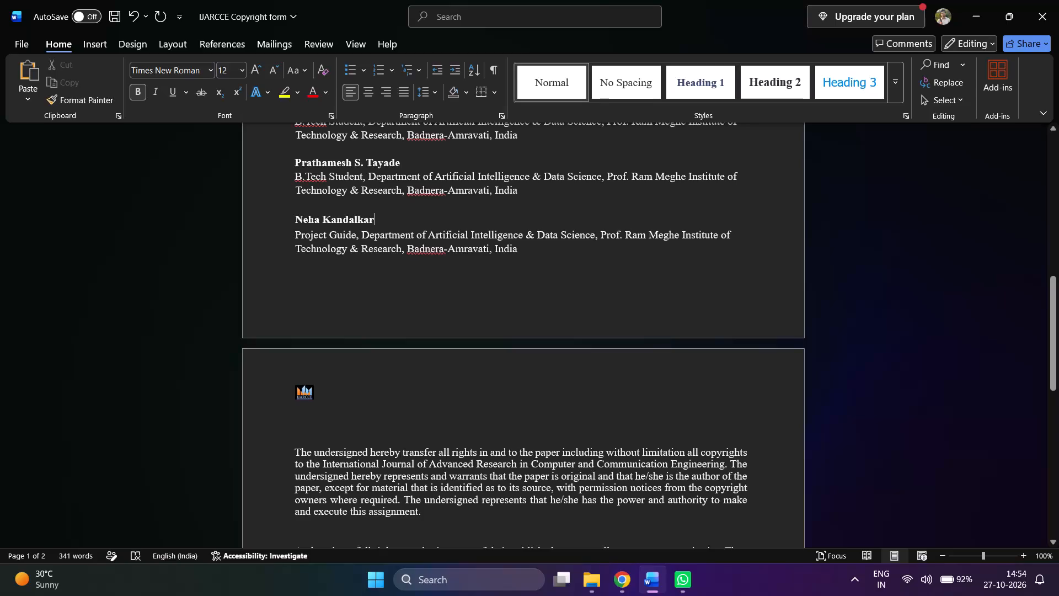
Remove the extra blank line above the "The undersigned hereby transfer all rights" paragraph on page 2.
click(370, 421)
key(BackSpace)
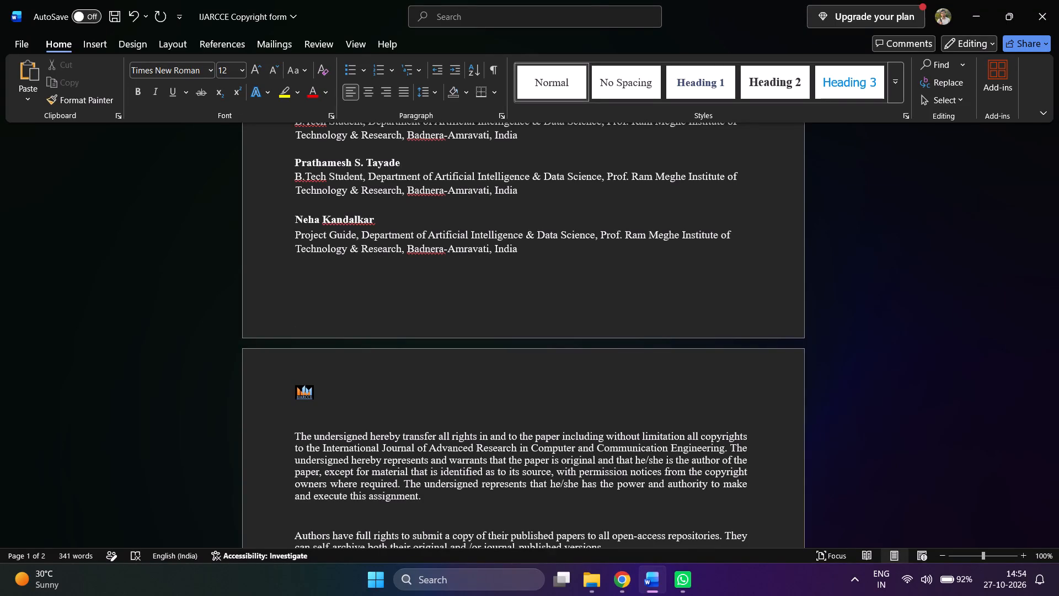
Remove the surplus blank lines before and after the "Authors have full rights" paragraph, leaving a single gap on each side.
scroll(431, 448, down, 2)
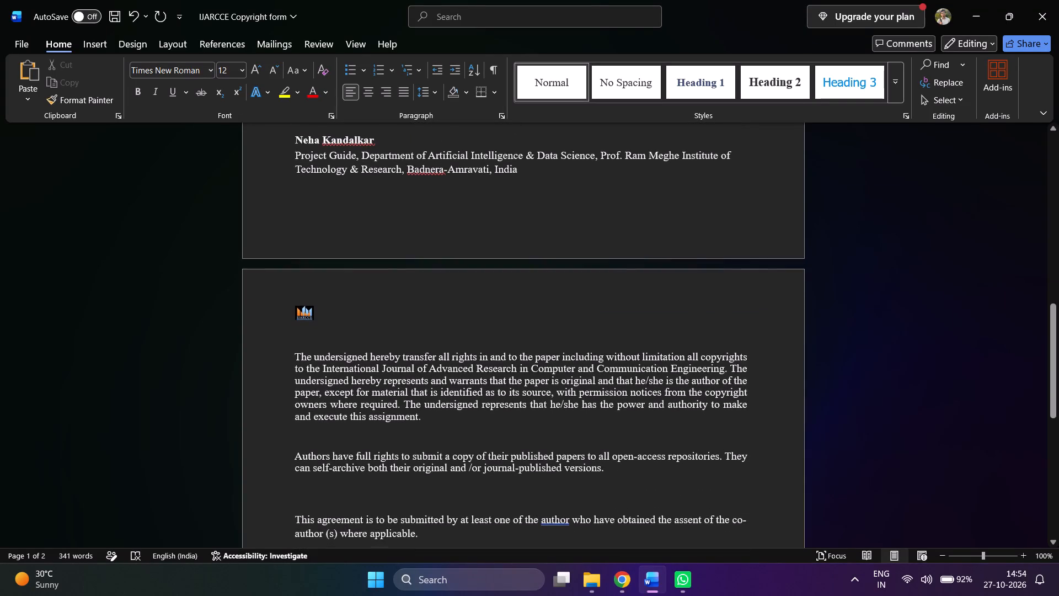
scroll(431, 448, down, 1)
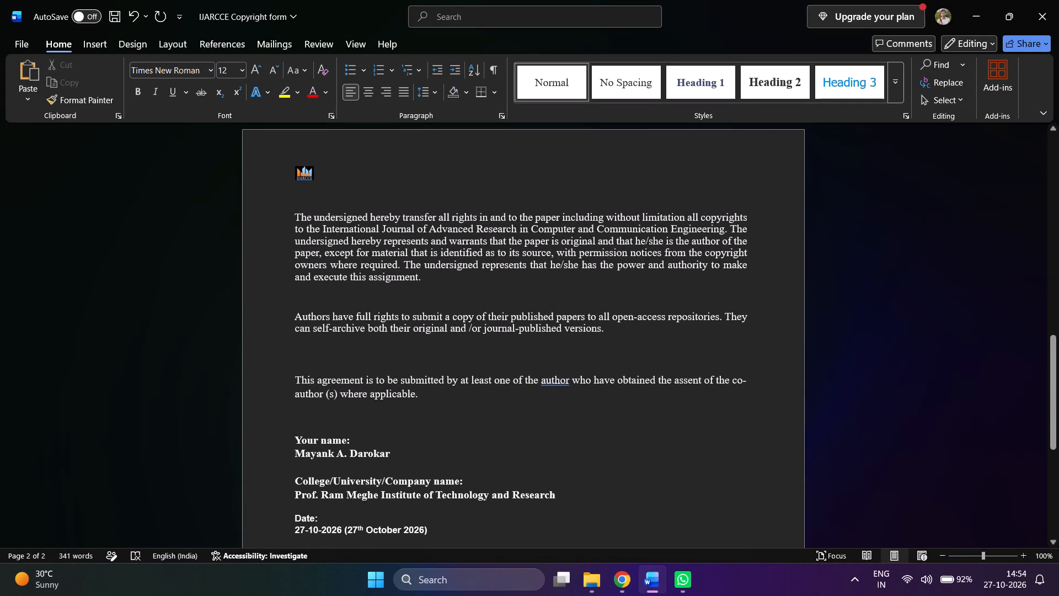
click(338, 358)
scroll(338, 358, down, 2)
scroll(338, 358, up, 3)
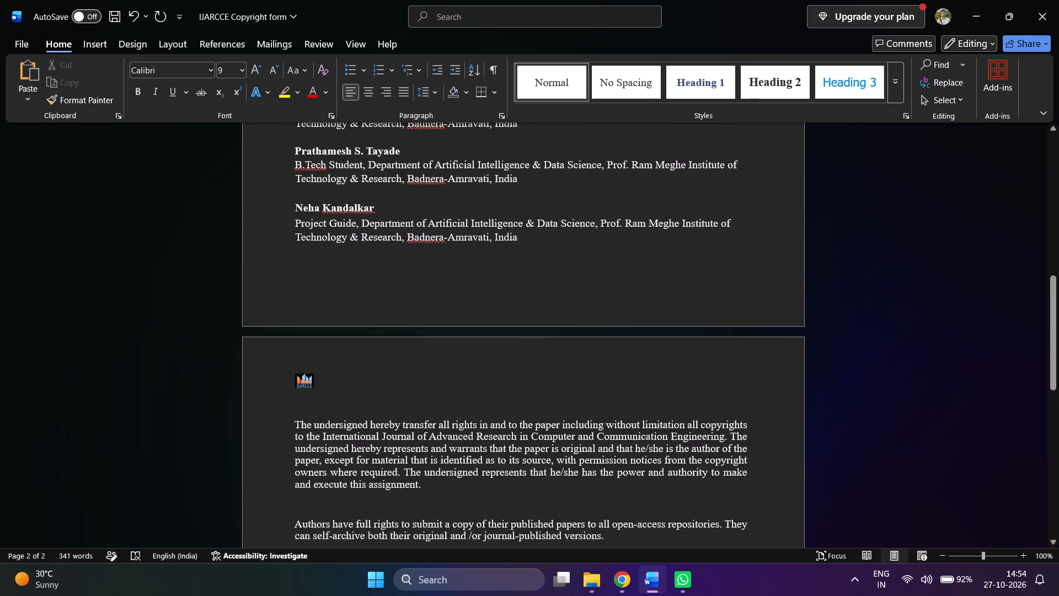
scroll(338, 358, down, 1)
key(BackSpace)
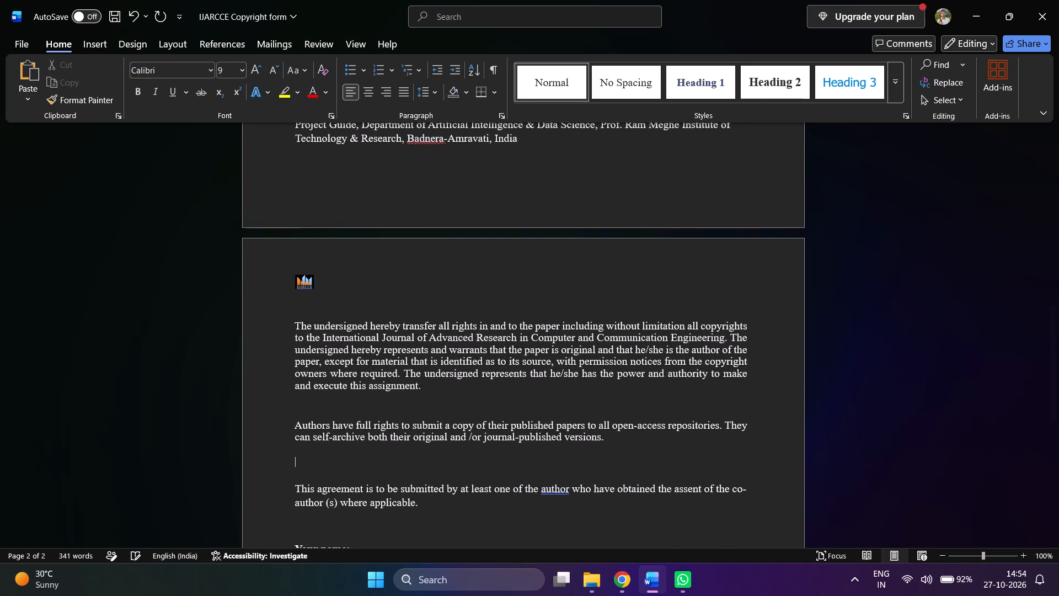
key(BackSpace)
key(Down)
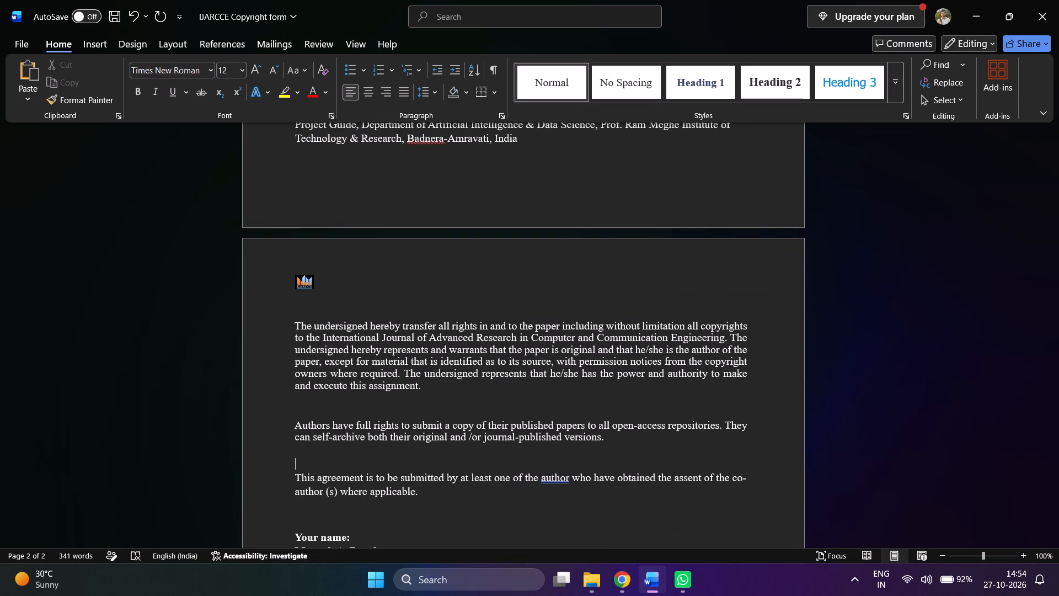
click(315, 414)
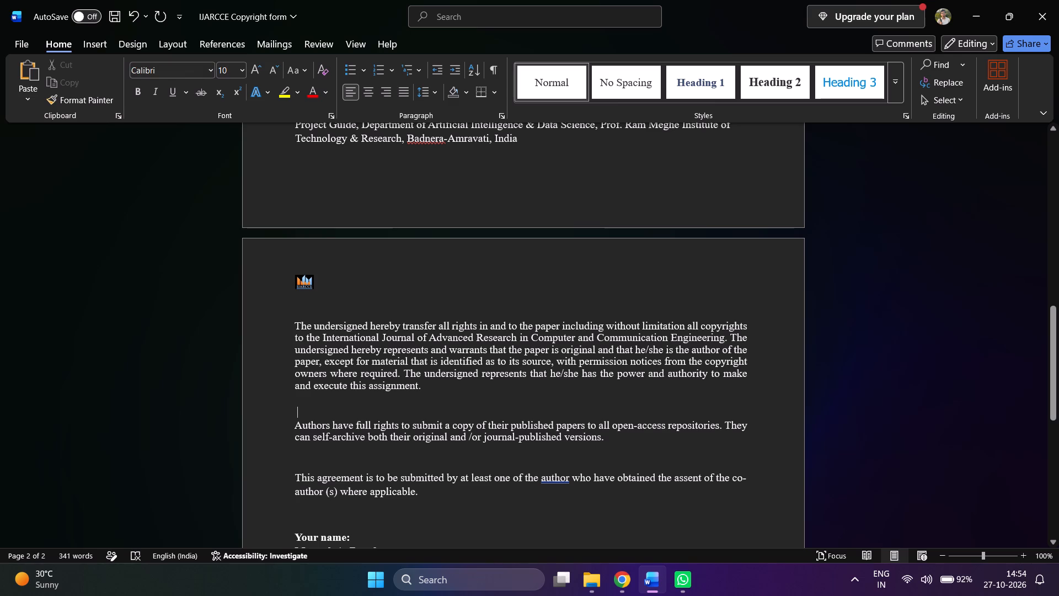
key(BackSpace)
key(BackSpace)
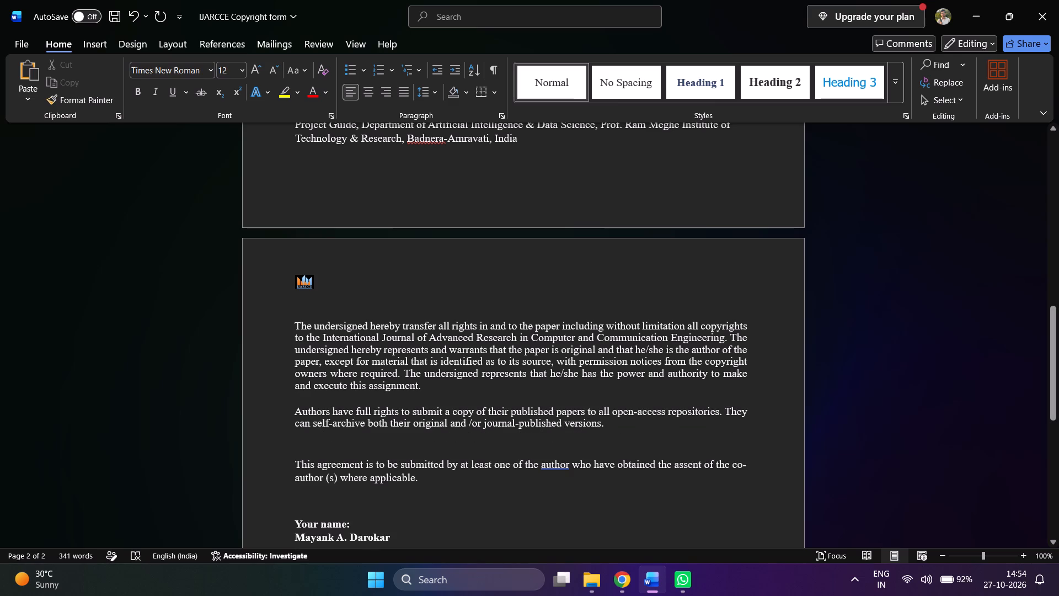
click(336, 438)
key(BackSpace)
key(BackSpace)
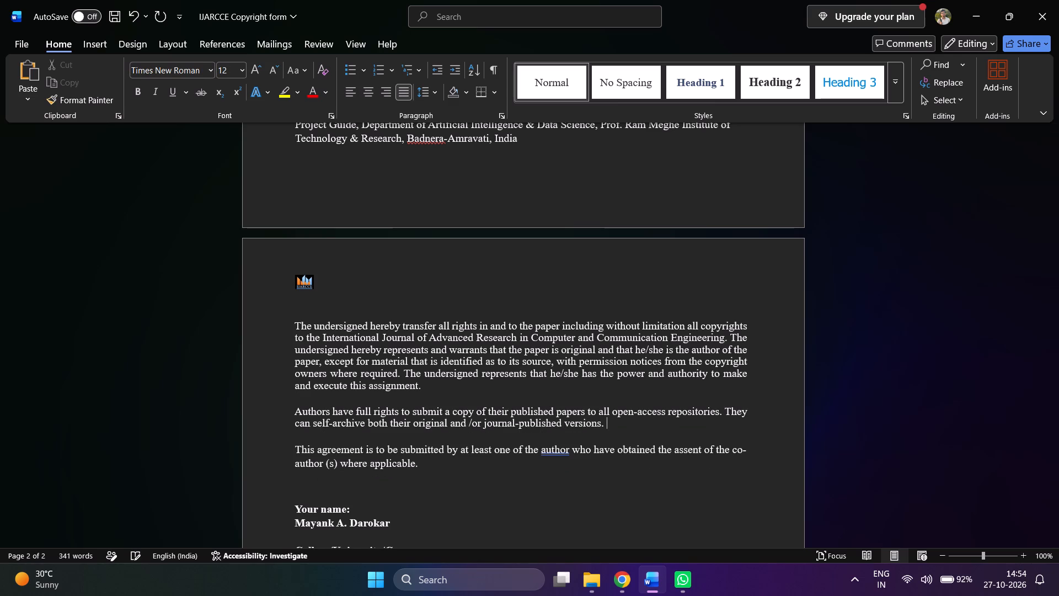
Remove the surplus blank lines between the co-author assent paragraph and the "Your name:" heading.
scroll(336, 438, down, 1)
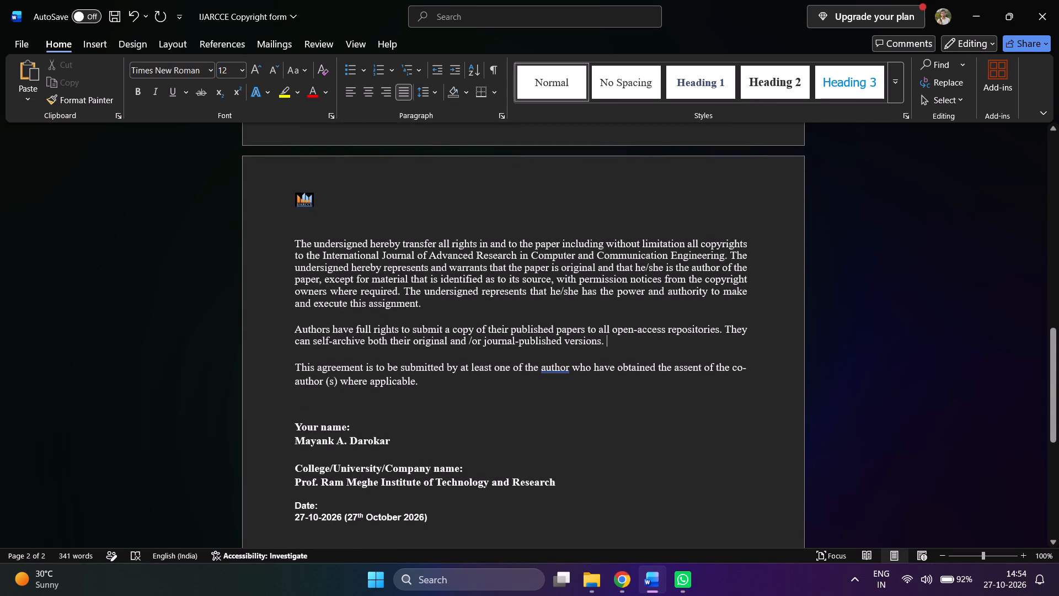
click(305, 400)
key(BackSpace)
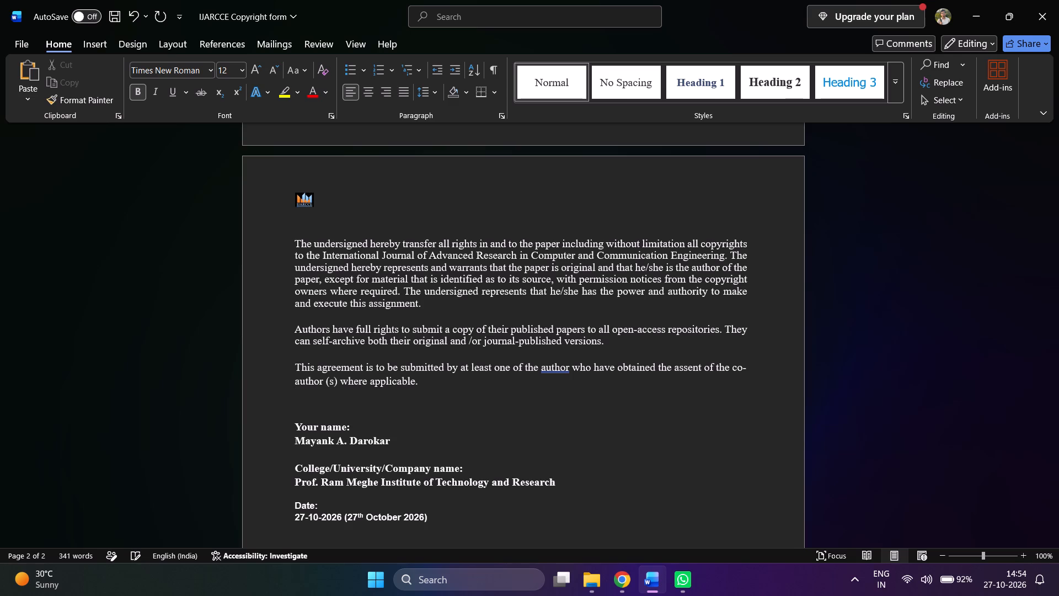
key(BackSpace)
Check the tightened layout across both pages and save the copyright form.
scroll(282, 394, down, 1)
scroll(424, 431, down, 1)
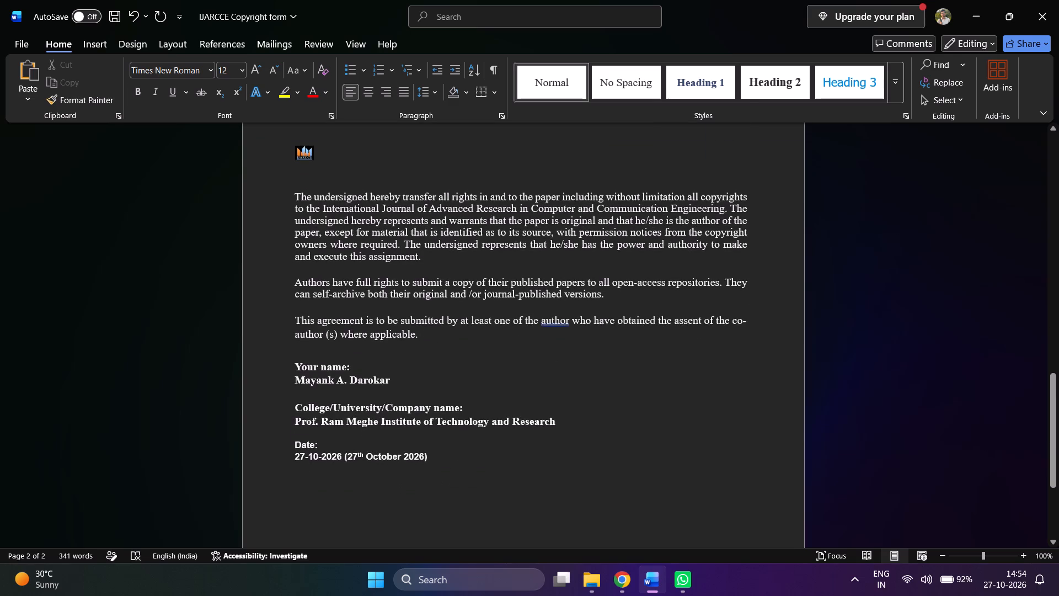
scroll(424, 431, down, 6)
scroll(424, 431, up, 6)
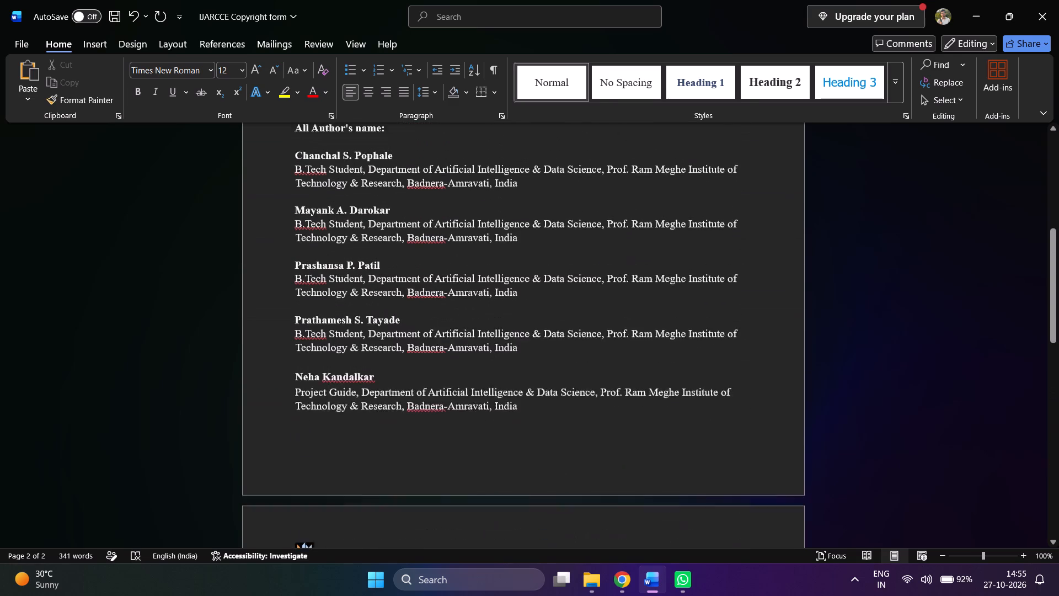
scroll(424, 431, up, 2)
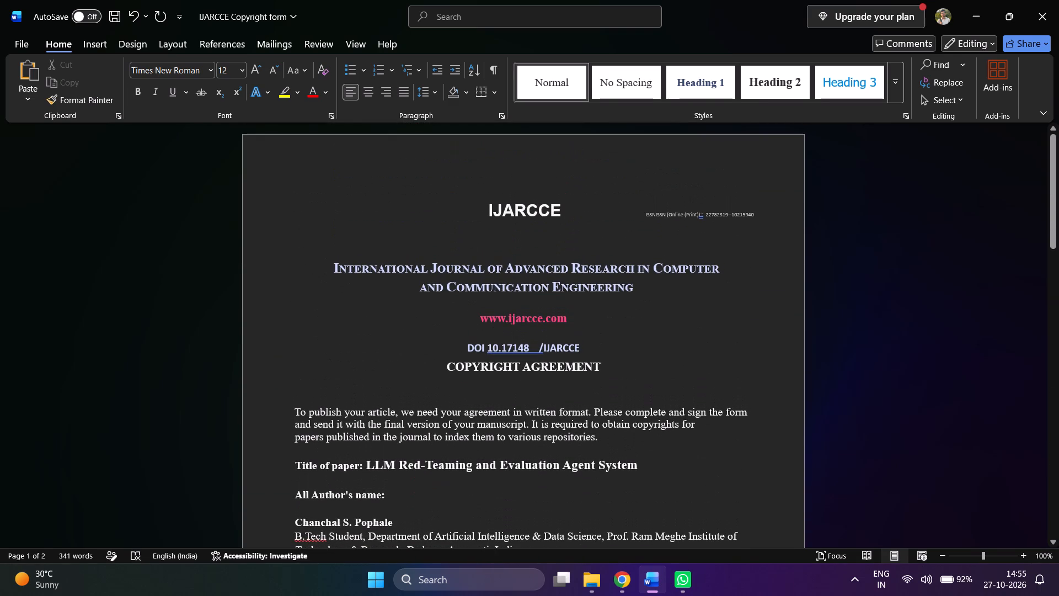
click(424, 431)
key(ctrl+s)
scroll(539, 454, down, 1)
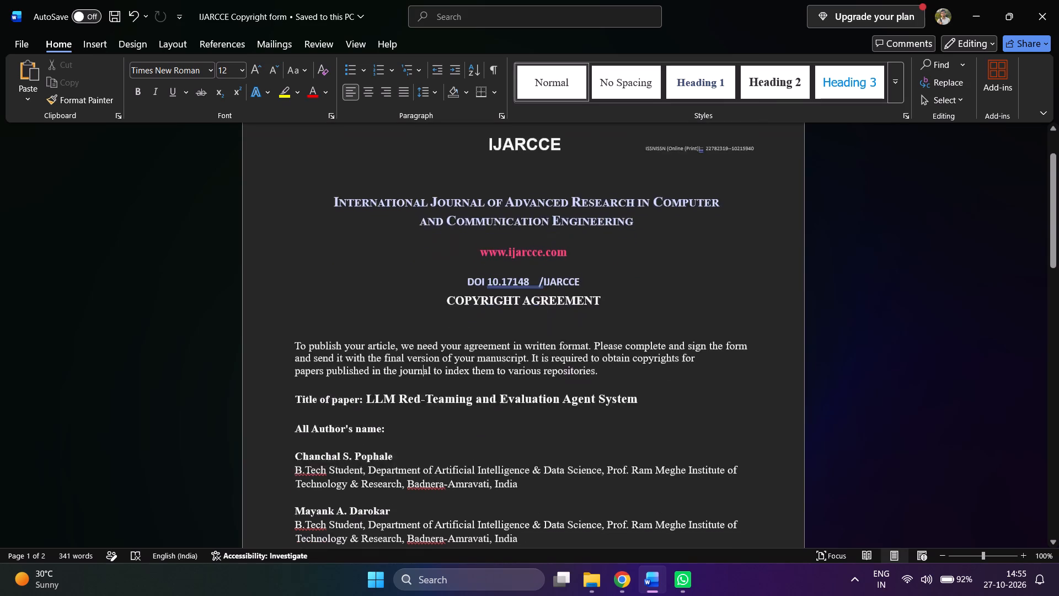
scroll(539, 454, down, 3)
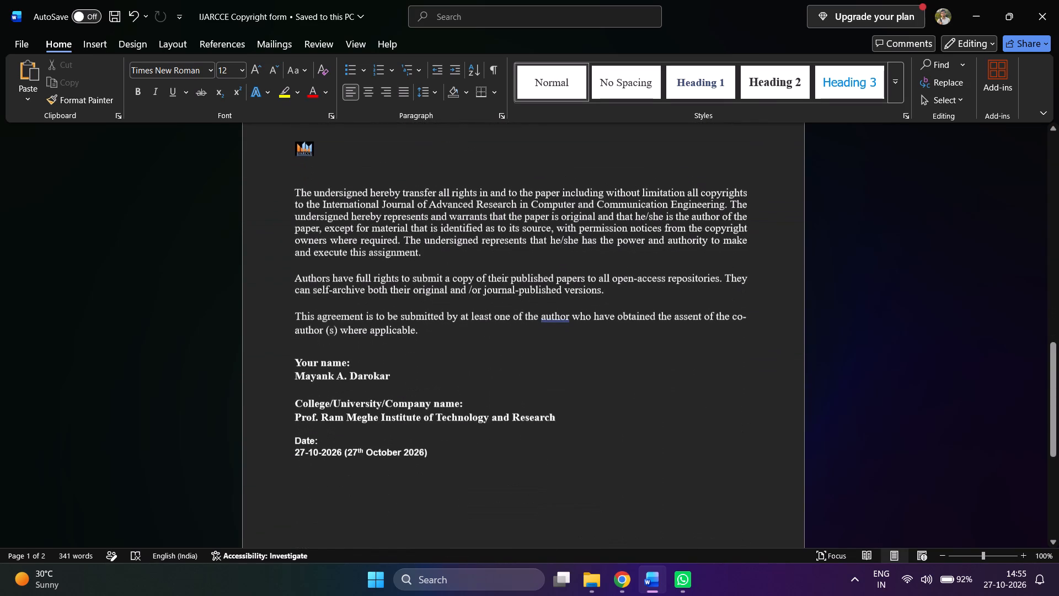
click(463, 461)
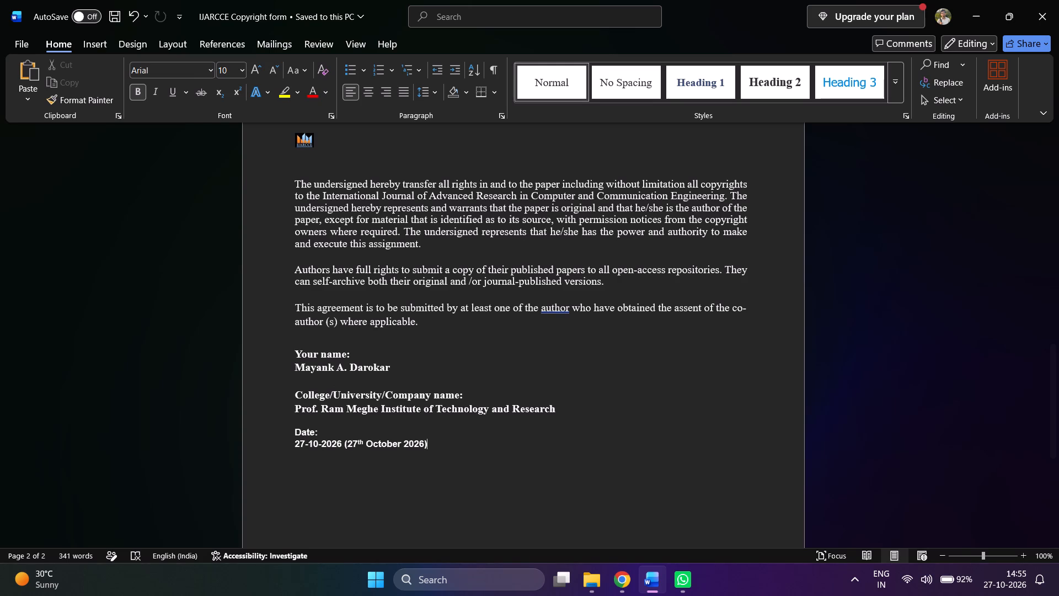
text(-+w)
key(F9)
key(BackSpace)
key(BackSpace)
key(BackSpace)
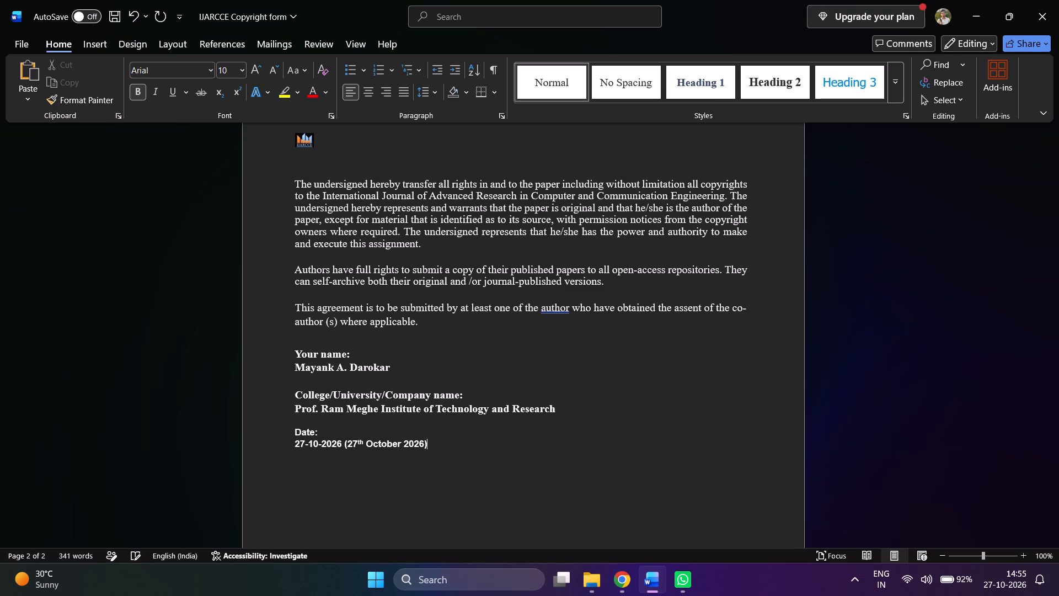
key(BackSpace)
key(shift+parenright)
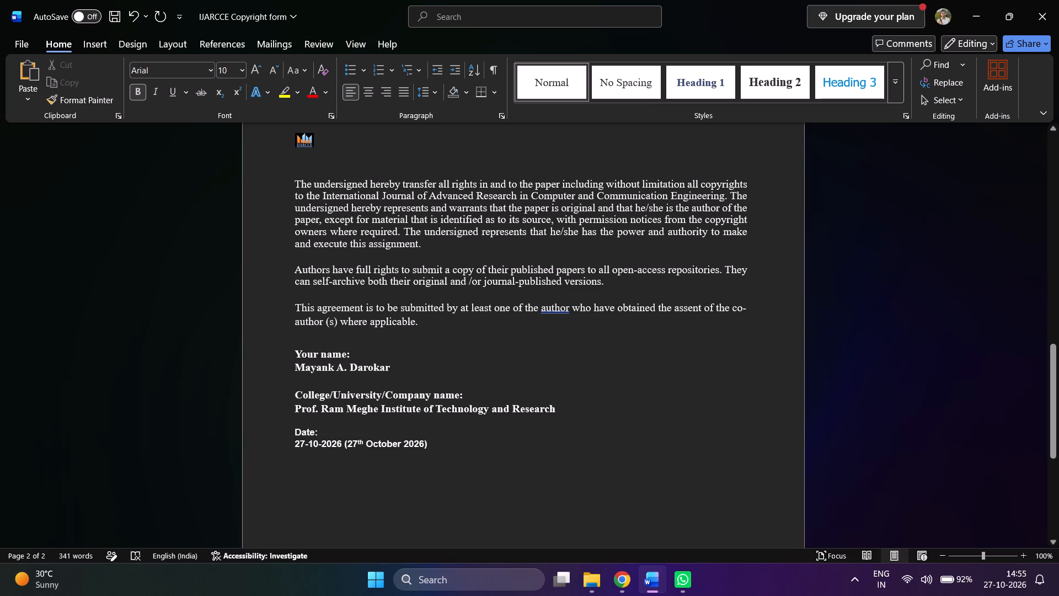
Look over both pages of the copyright form once more and save the Word document.
scroll(436, 395, up, 12)
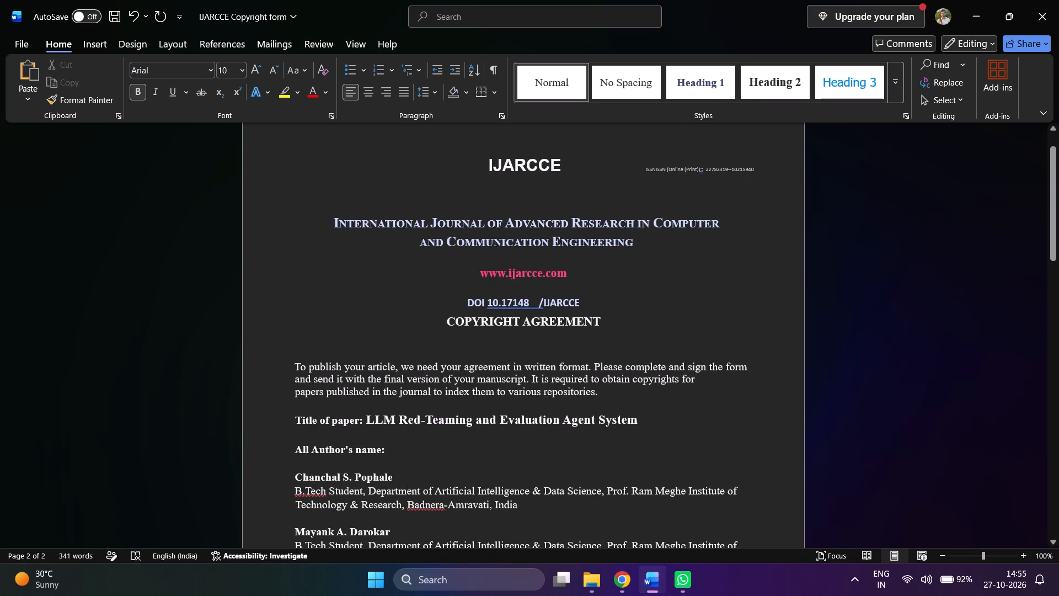
scroll(436, 395, down, 9)
scroll(436, 395, up, 1)
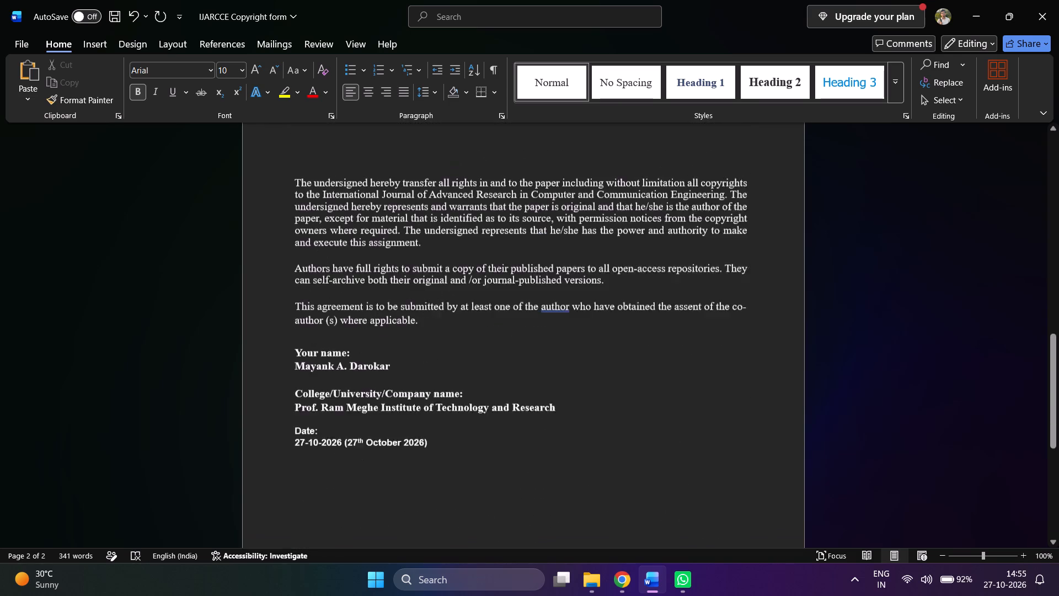
scroll(436, 395, up, 1)
key(ctrl+s)
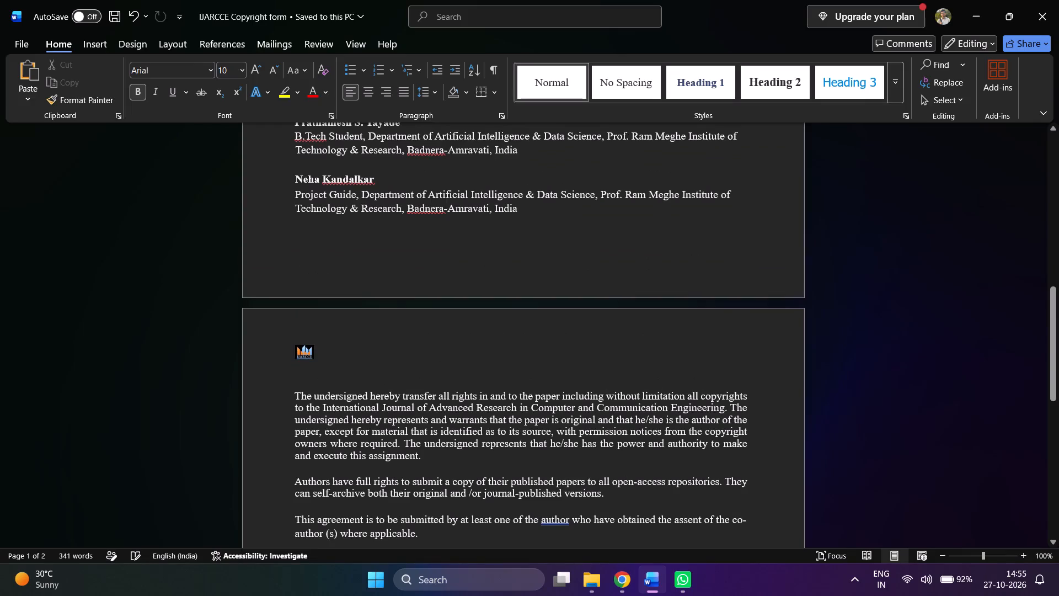
key(ctrl+s)
key(ctrl+s)
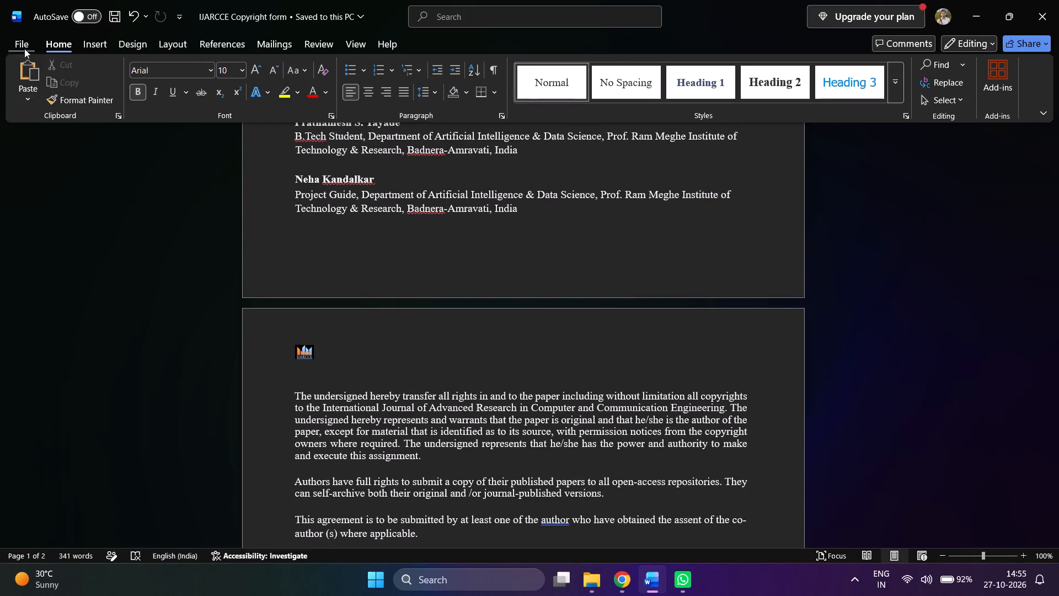
Save the form as a PDF named IJARCCE Copyright form in the Desktop mail folder, replacing the existing PDF.
click(24, 49)
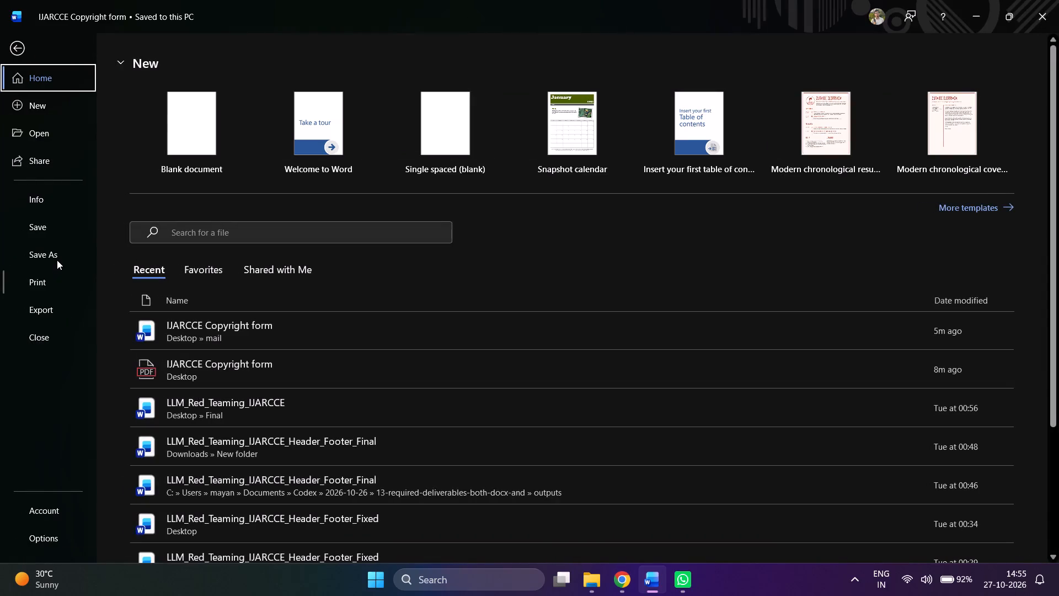
click(57, 260)
click(209, 374)
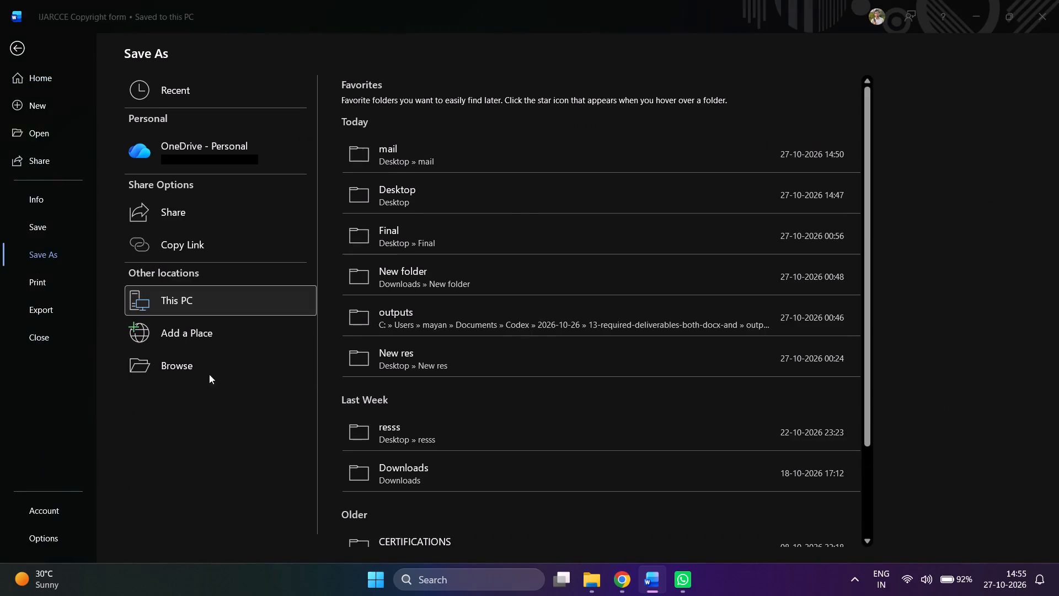
click(172, 238)
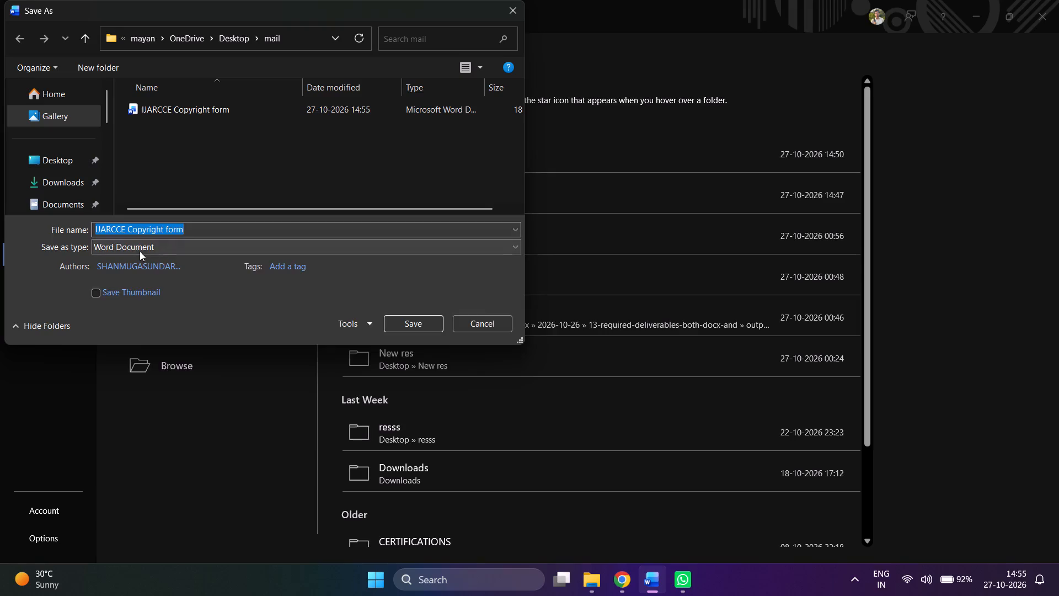
click(140, 251)
click(130, 328)
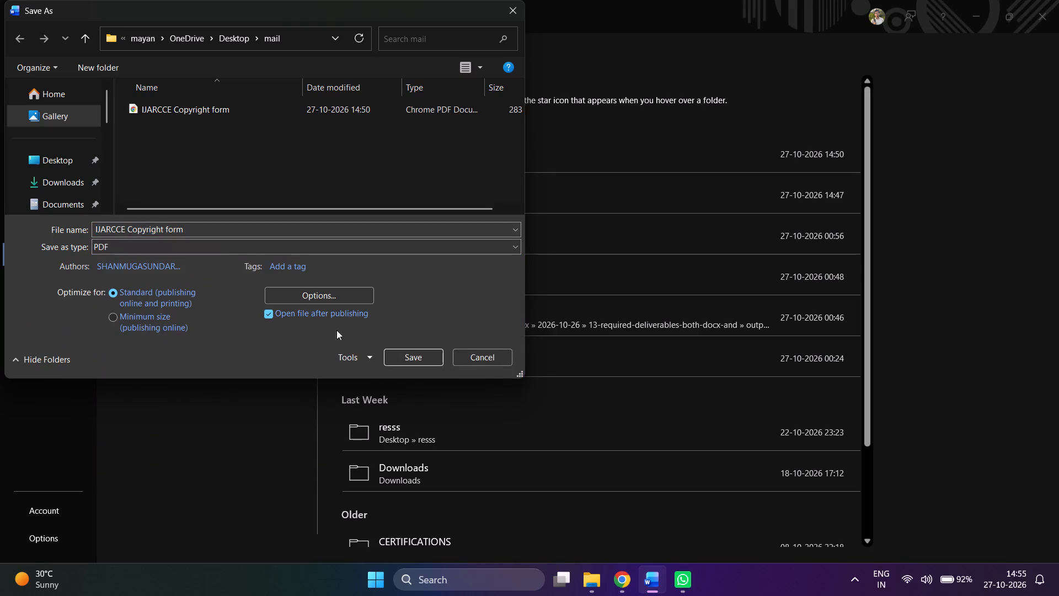
click(403, 354)
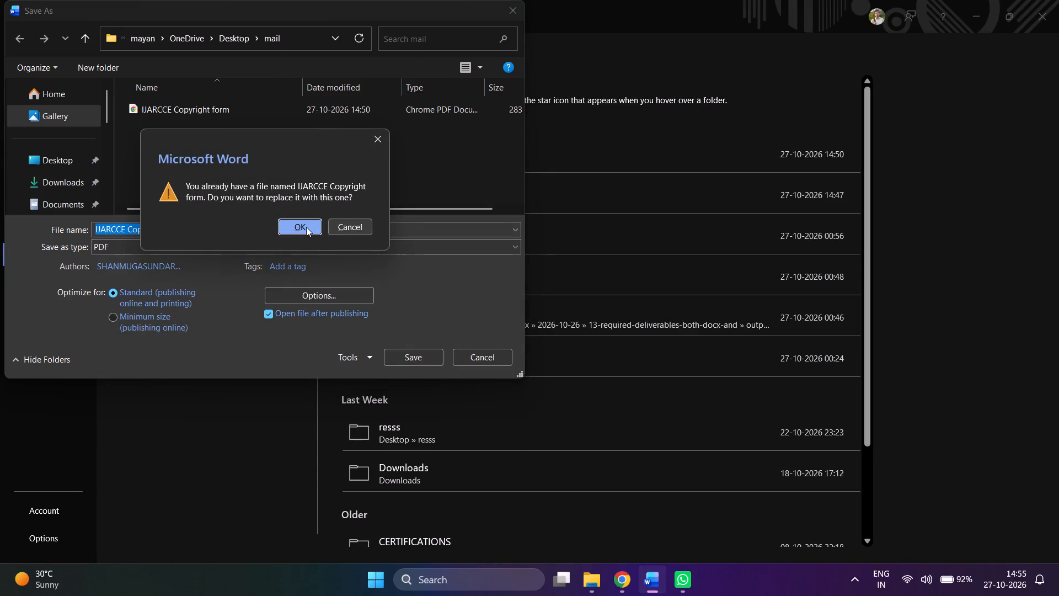
click(306, 227)
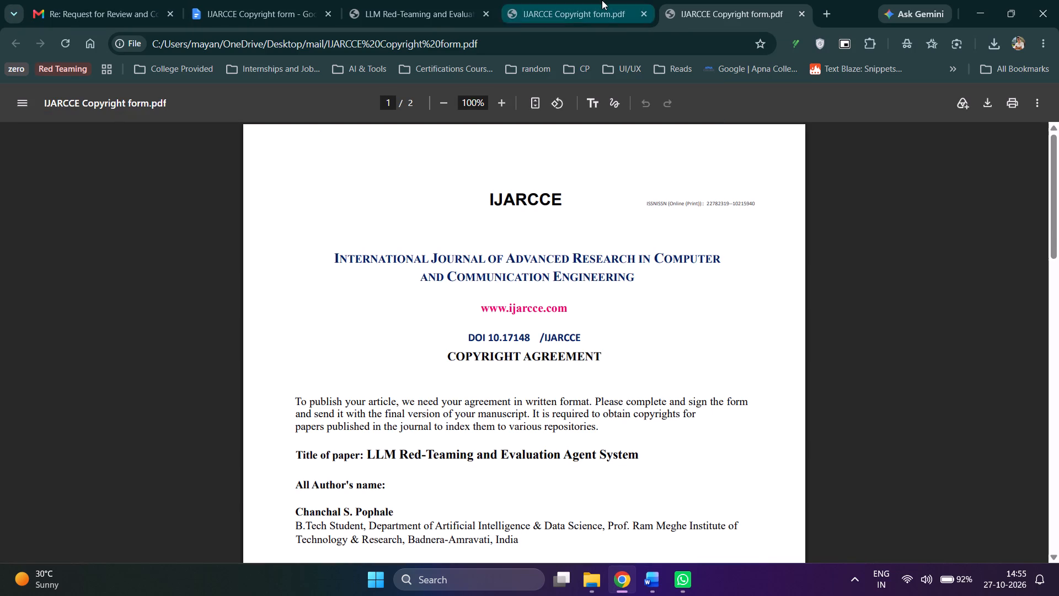
Close the previously opened copy of IJARCCE Copyright form.pdf in Chrome, keeping the newly published one open.
click(602, 0)
key(ctrl+w)
Bring up the Google Docs version of the IJARCCE Copyright form.
click(506, 0)
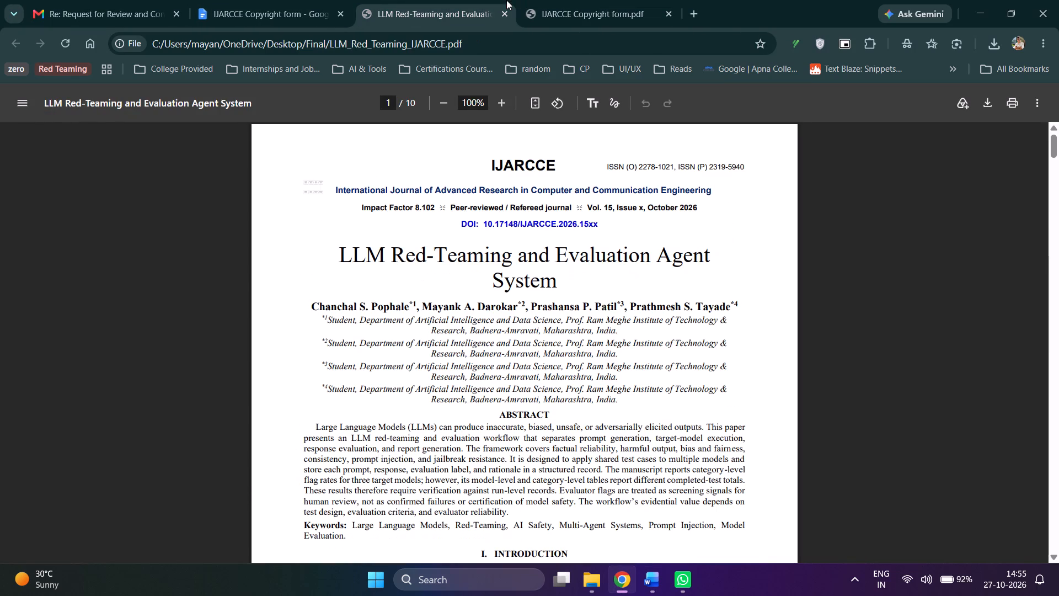
click(245, 0)
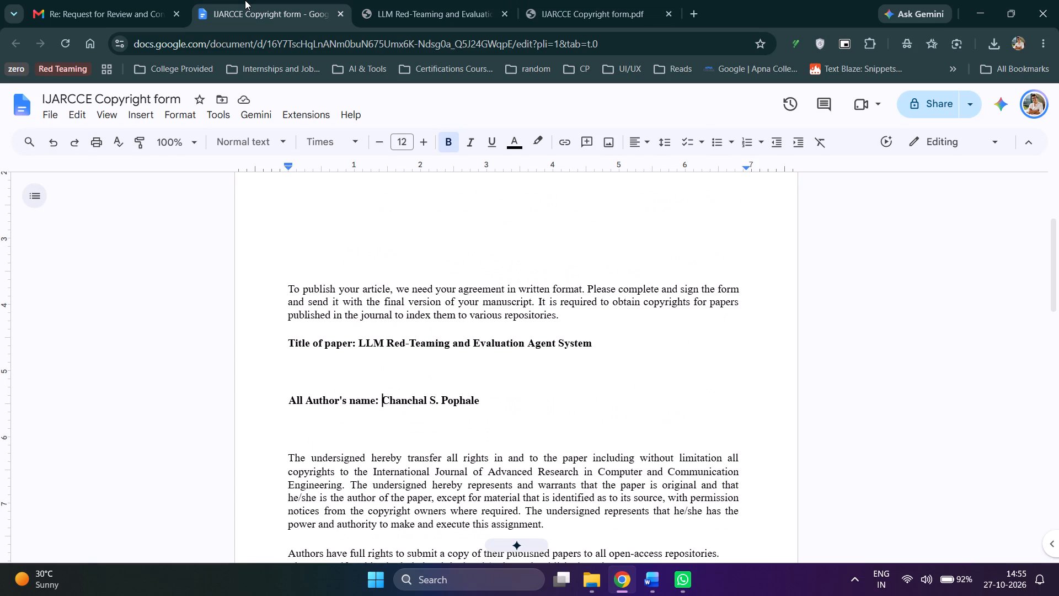
Review both pages of the published IJARCCE Copyright form PDF, checking the paper title, author and guide entries, affiliations, college name and date.
click(366, 0)
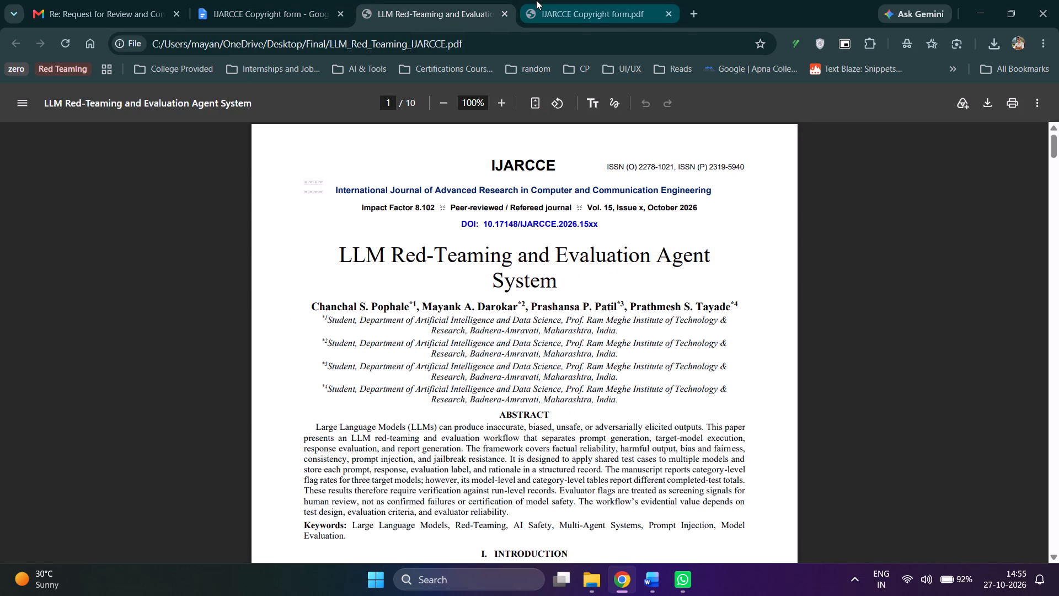
click(536, 0)
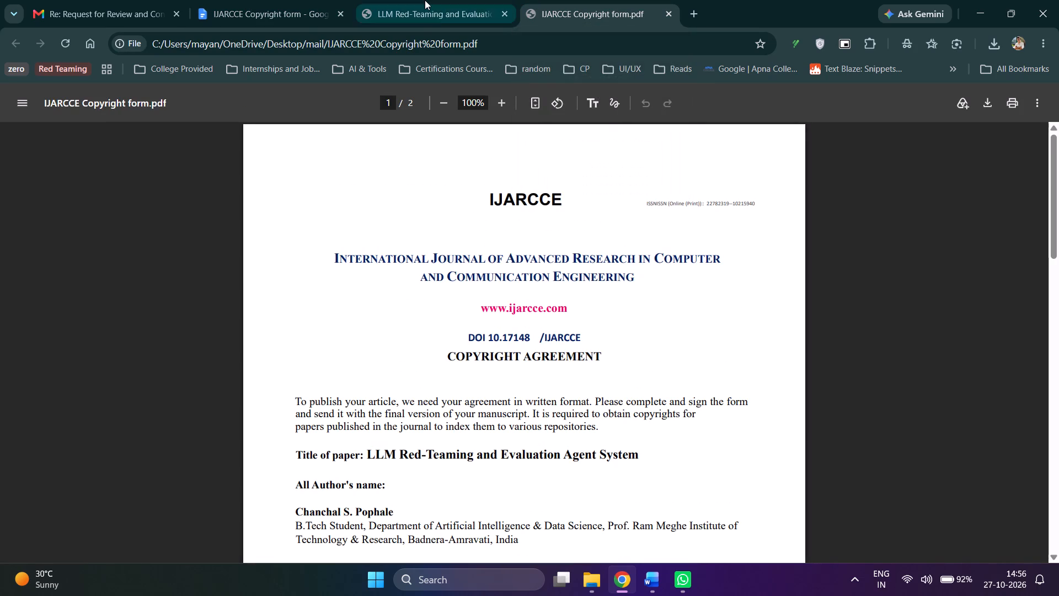
scroll(506, 333, down, 4)
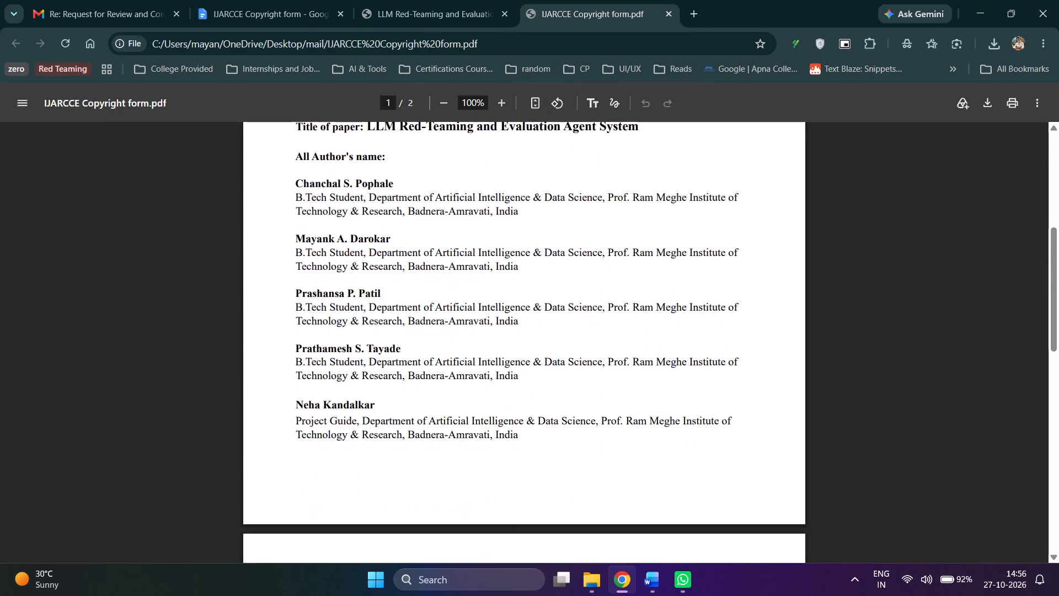
scroll(506, 333, down, 4)
scroll(506, 333, up, 1)
scroll(506, 333, down, 5)
scroll(506, 333, up, 2)
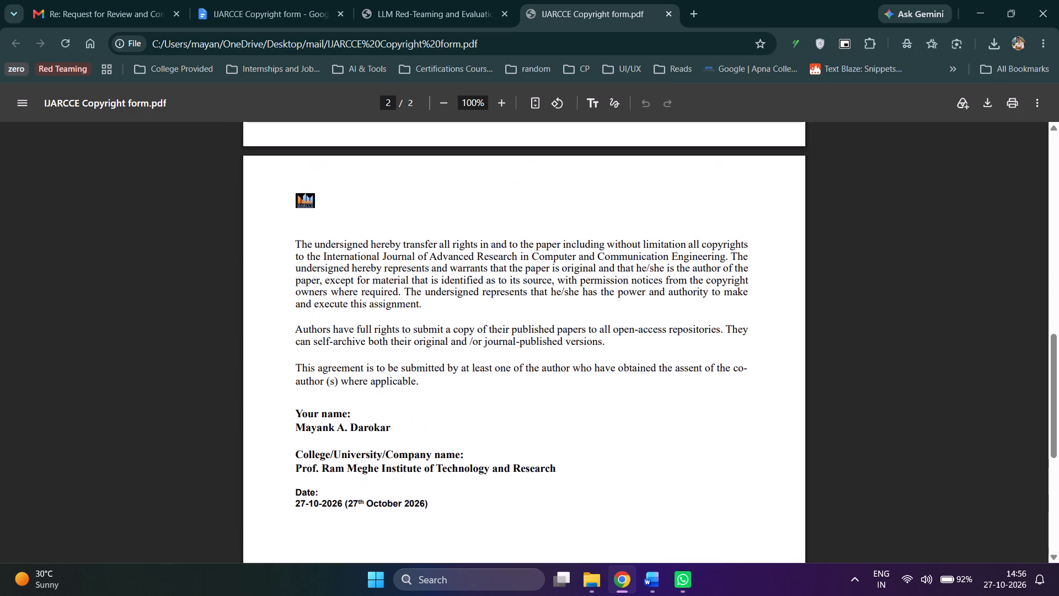
scroll(506, 333, up, 2)
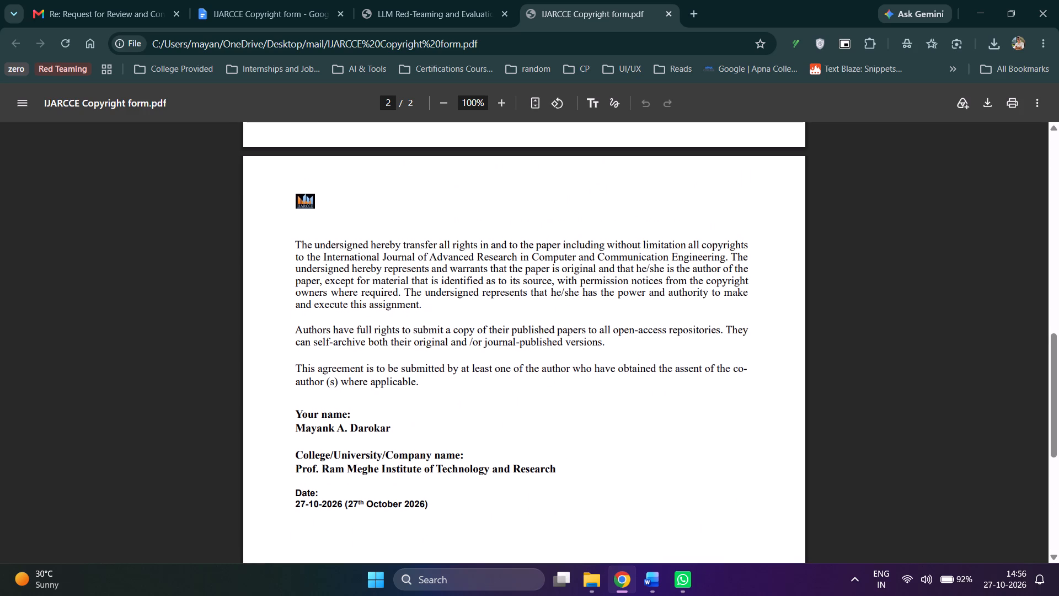
scroll(506, 333, up, 4)
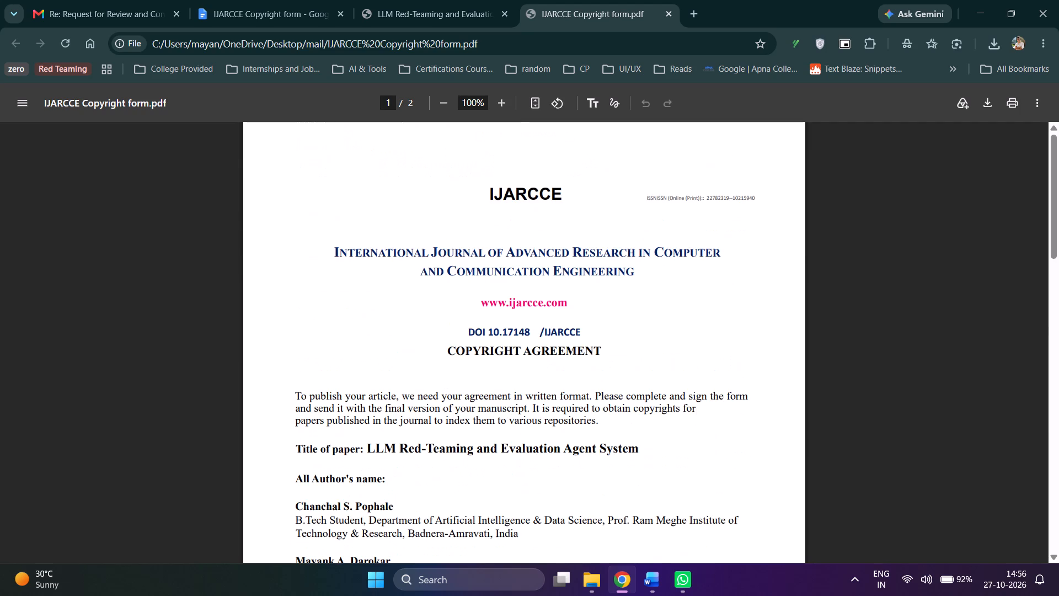
Re-check both pages of the IJARCCE Copyright form PDF, covering the paper title, author entries, transfer statement, college name and date.
scroll(506, 333, up, 2)
scroll(506, 333, down, 1)
click(506, 333)
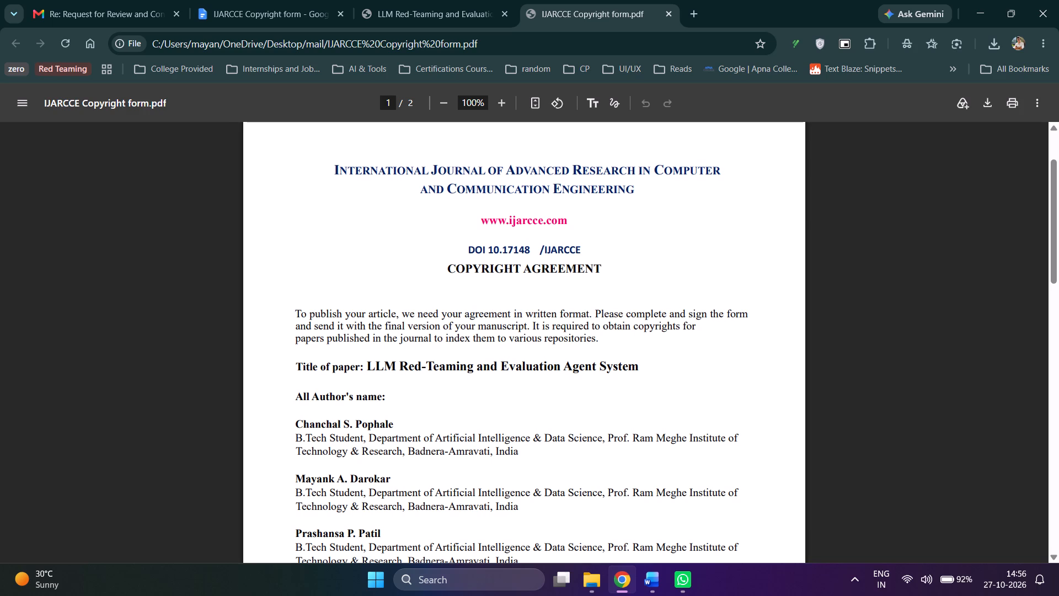
scroll(730, 381, down, 10)
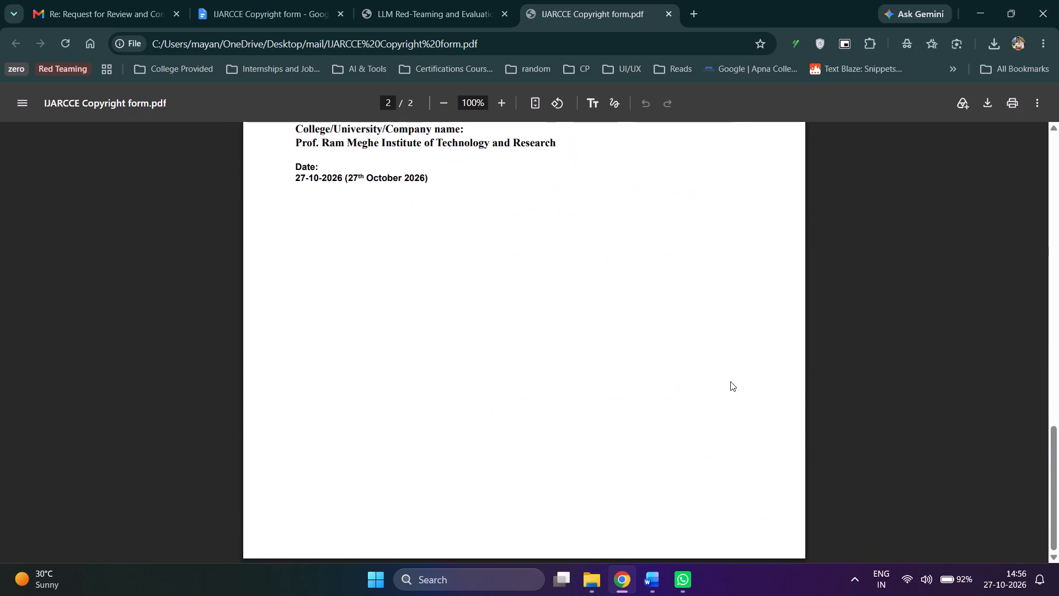
scroll(730, 381, down, 3)
scroll(730, 381, up, 5)
scroll(730, 381, down, 2)
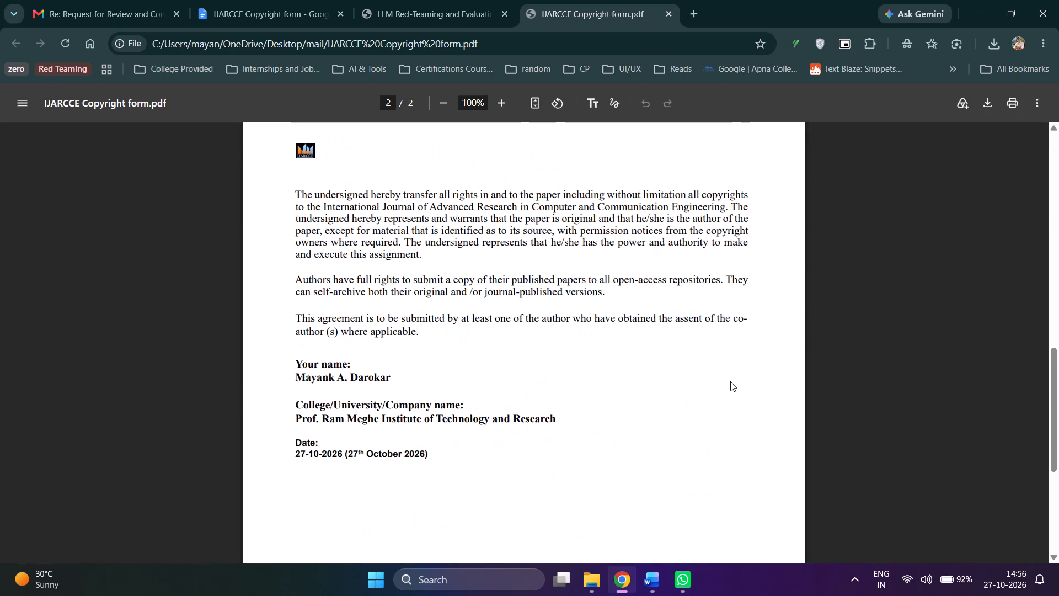
scroll(730, 381, up, 10)
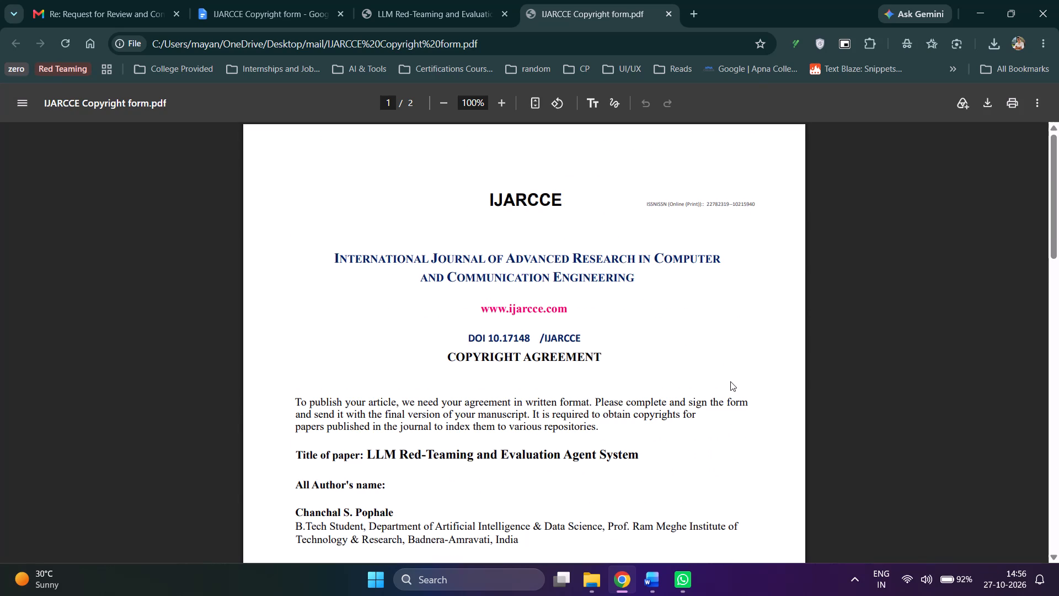
Bring up the Google Docs version of the IJARCCE Copyright form.
click(304, 0)
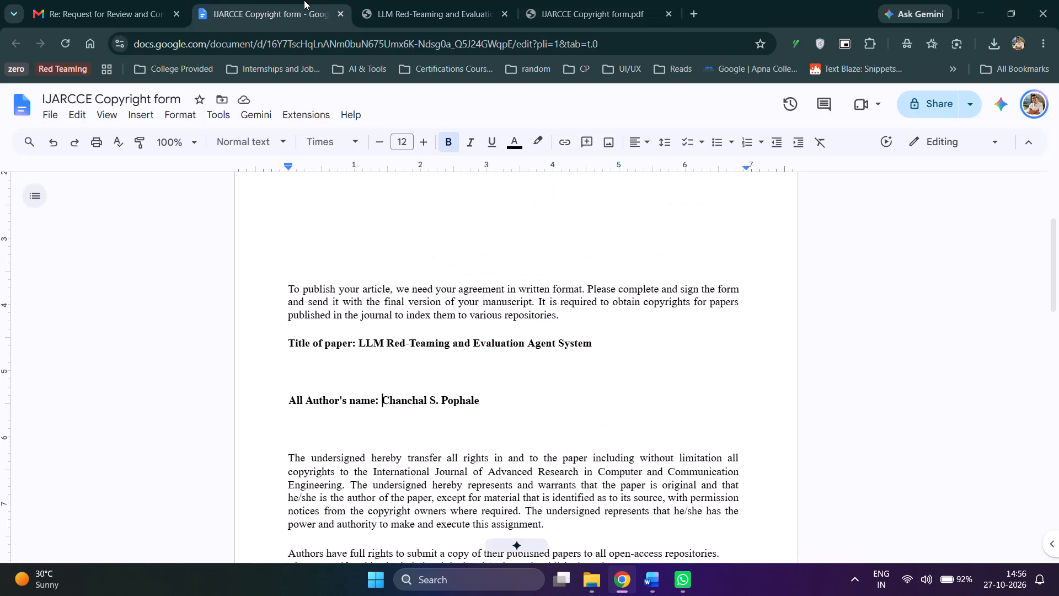
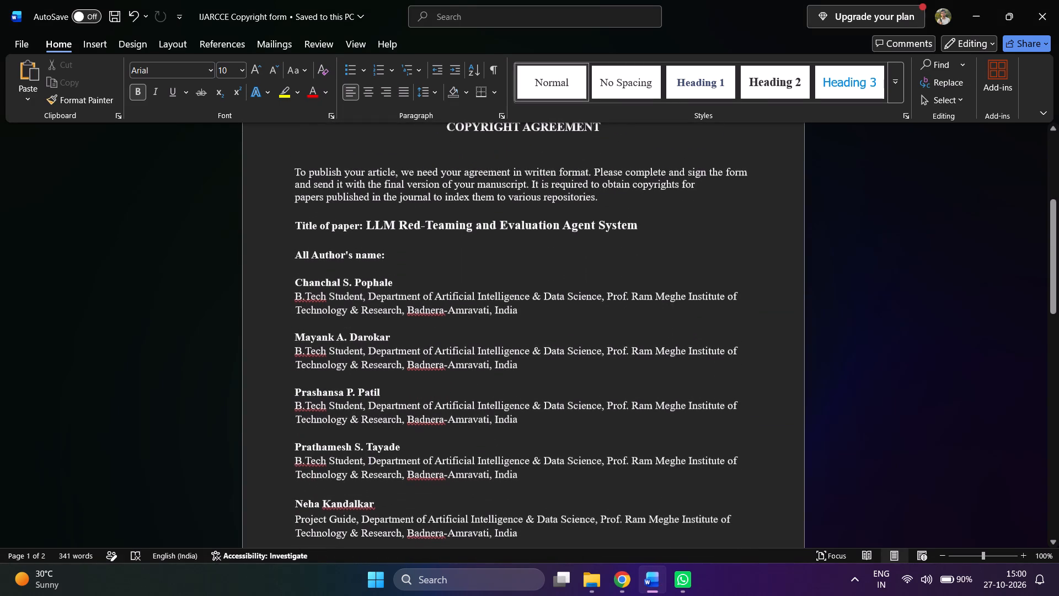
In the Word form, add an "Email:" line with the author's e-mail address below the first author's affiliation.
click(533, 311)
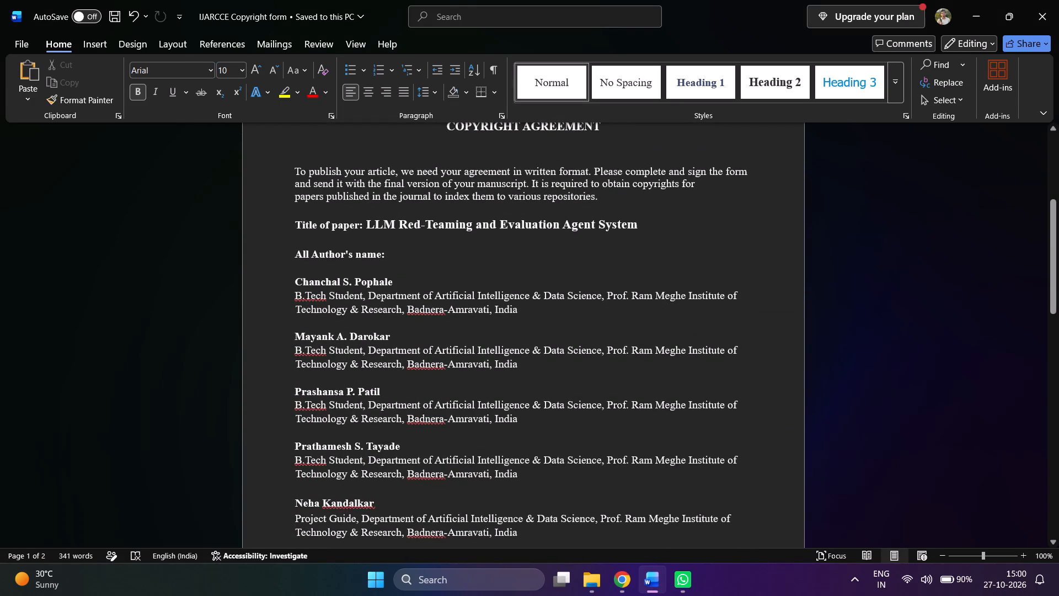
key(Return)
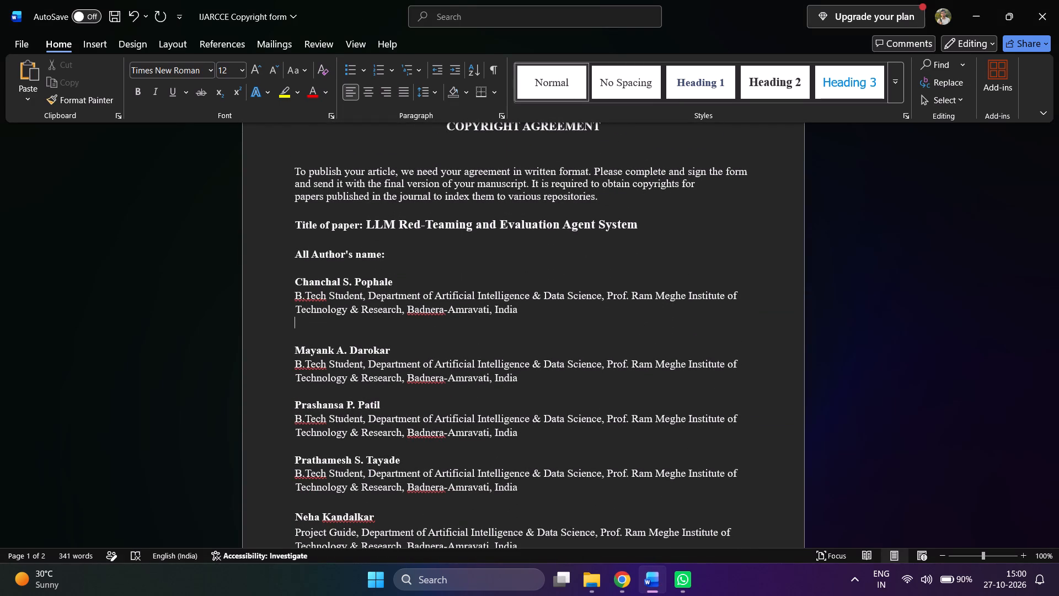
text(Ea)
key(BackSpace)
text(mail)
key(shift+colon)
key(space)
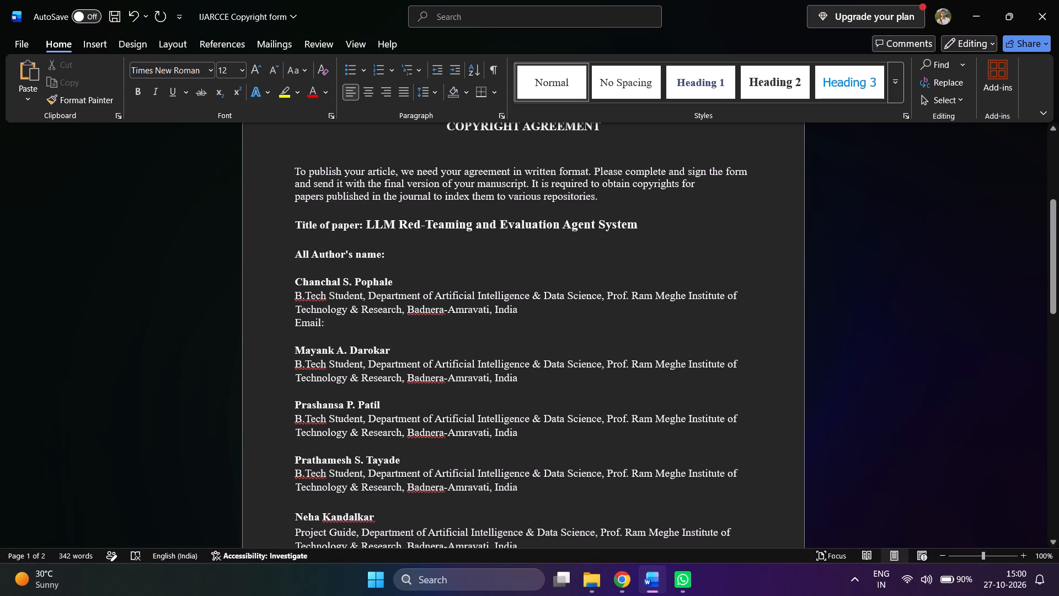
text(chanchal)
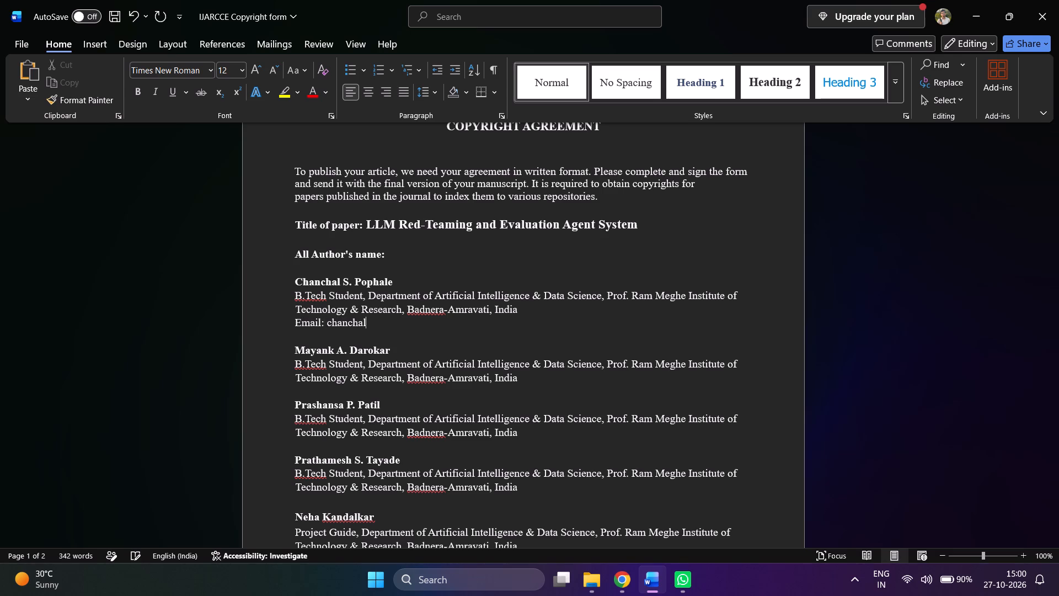
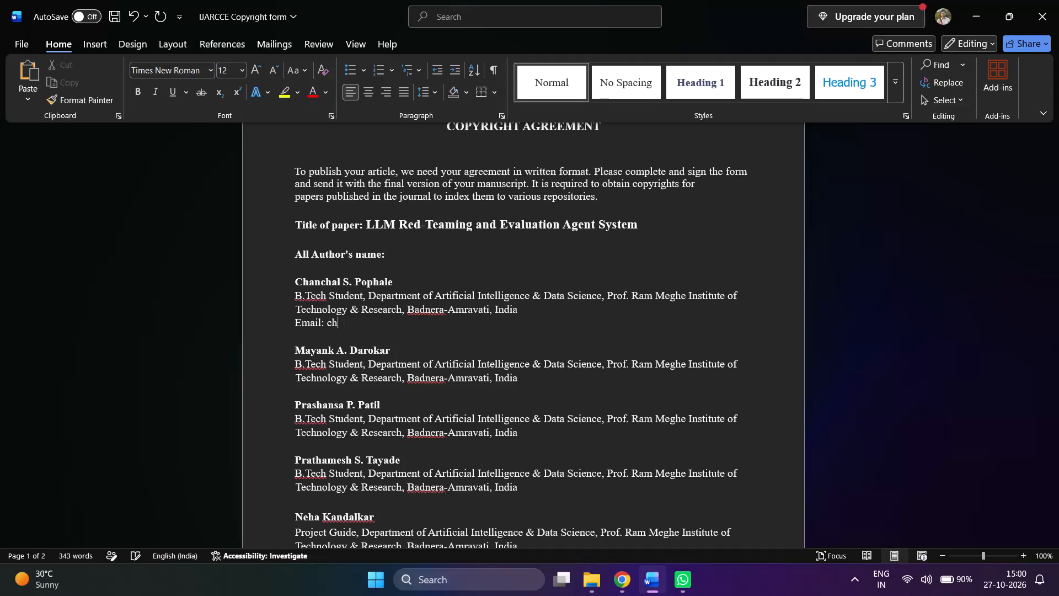
Correct the partly entered address on the Email line below the first author's affiliation by removing its last character.
key(BackSpace)
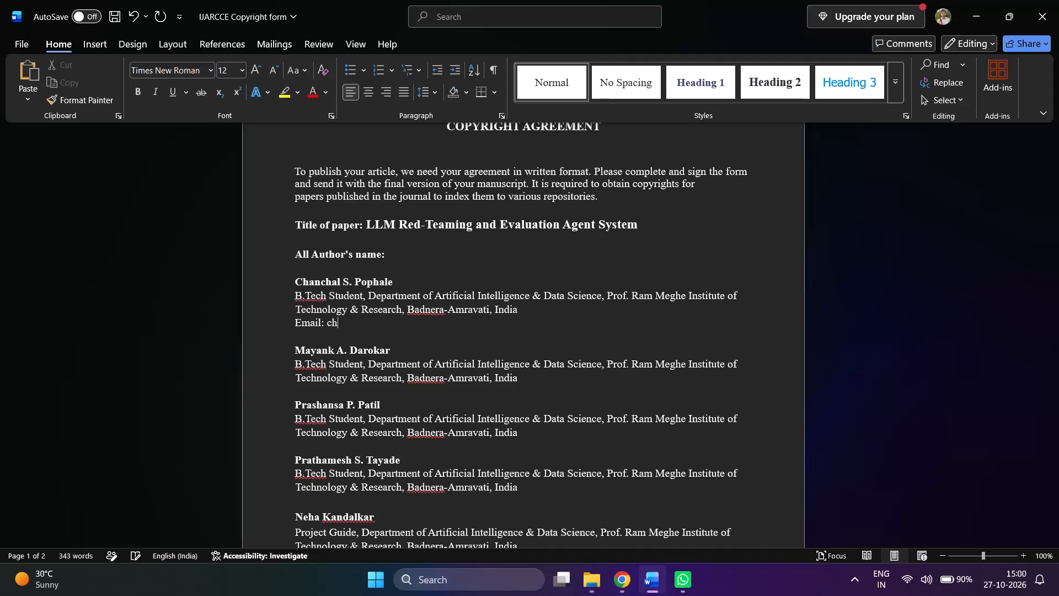
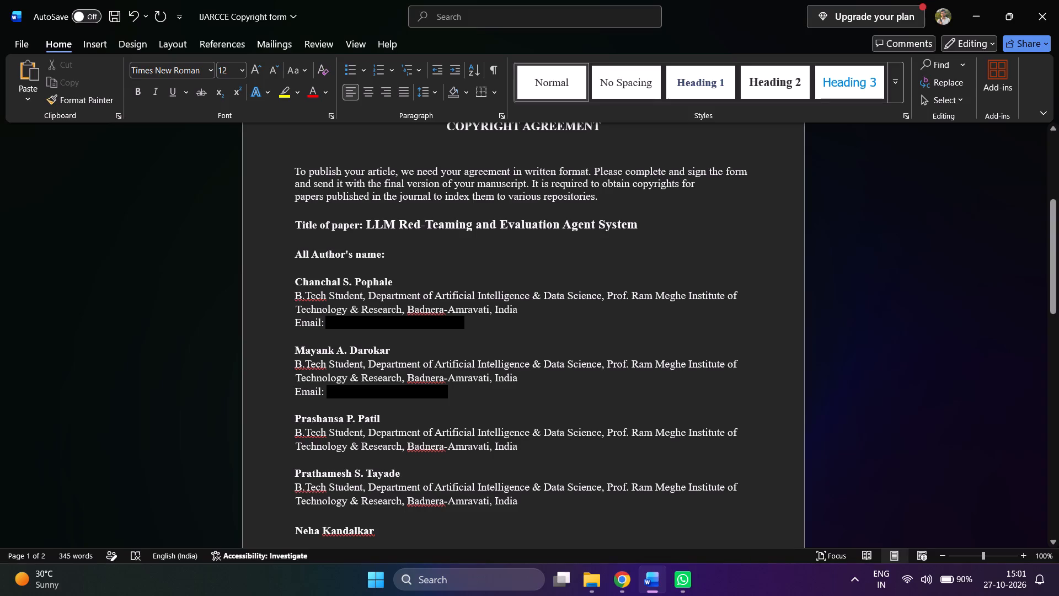
Add an "Email:" line below the third author's affiliation and enter that author's email address.
key(Down)
key(Return)
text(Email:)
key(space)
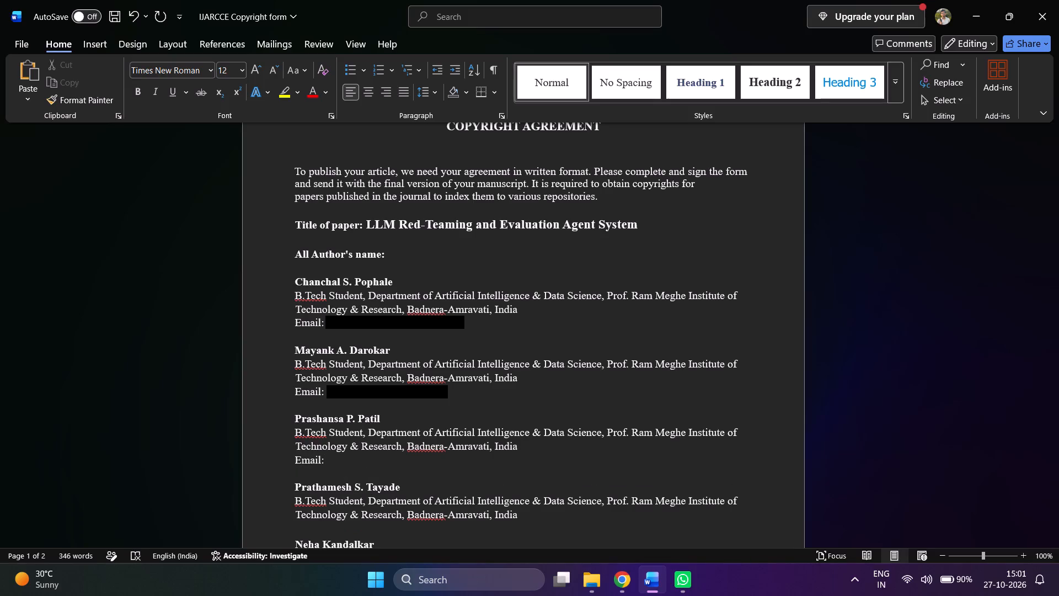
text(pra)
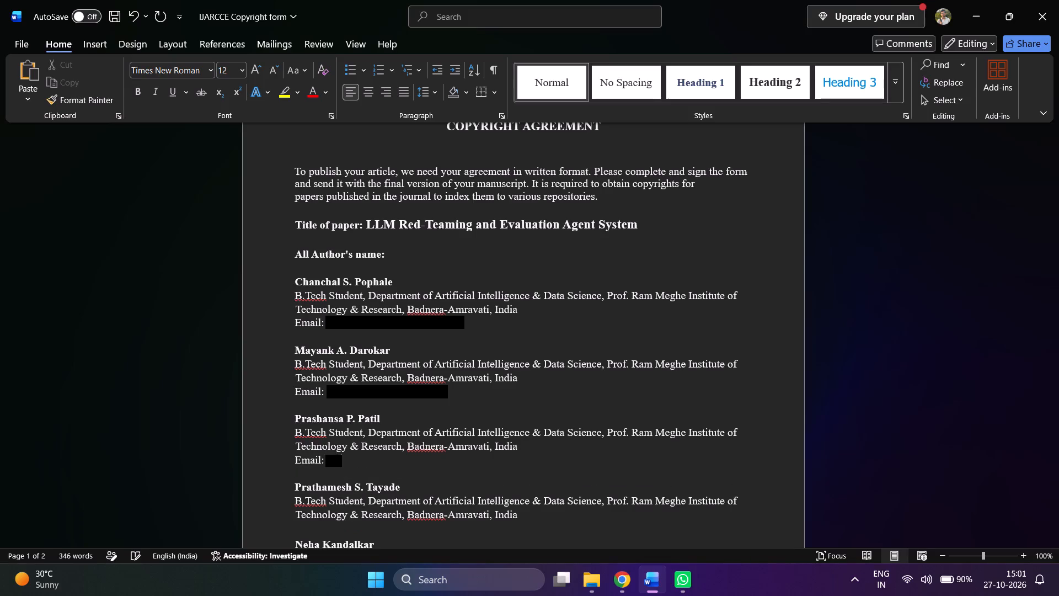
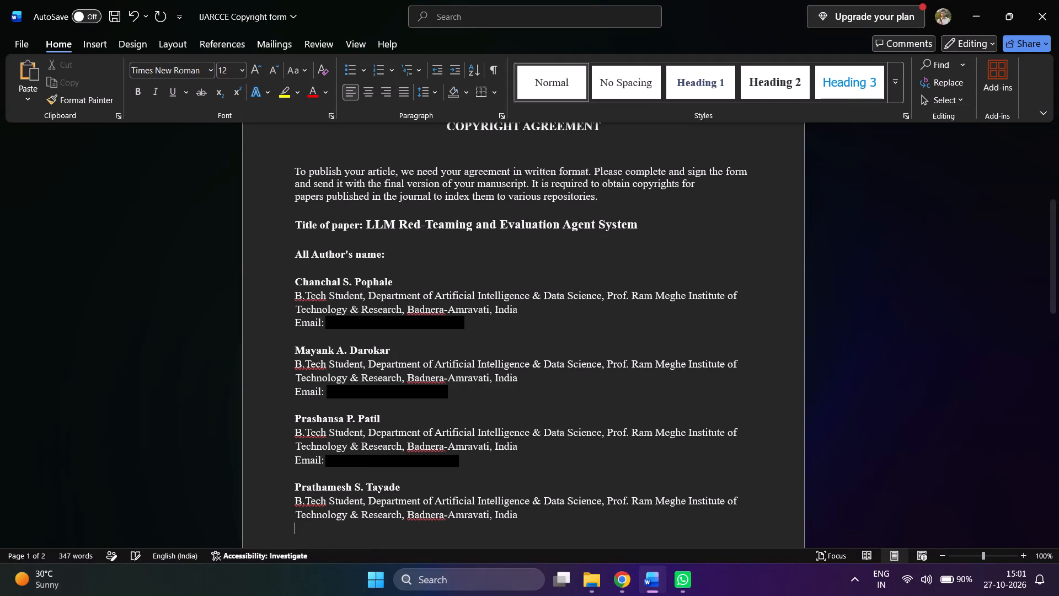
Add an "Email:" label below the fourth author's affiliation and begin entering that author's email address.
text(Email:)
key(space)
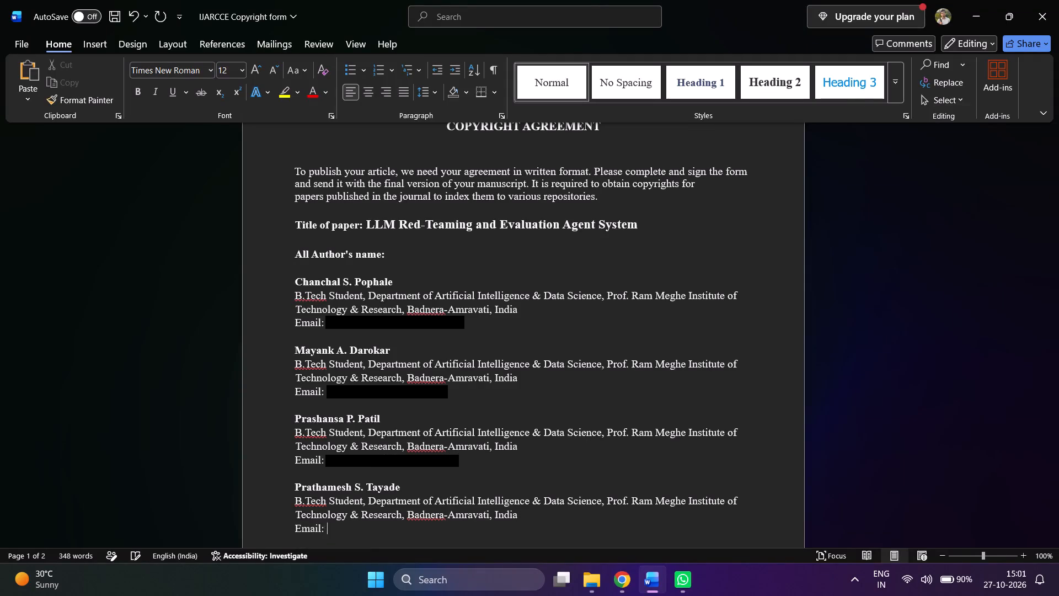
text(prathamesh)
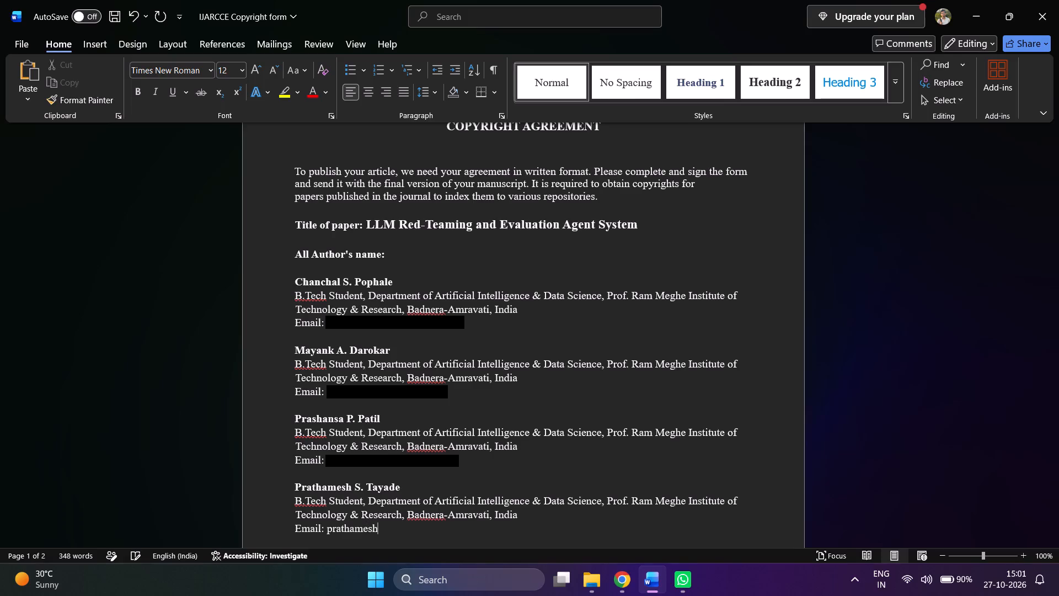
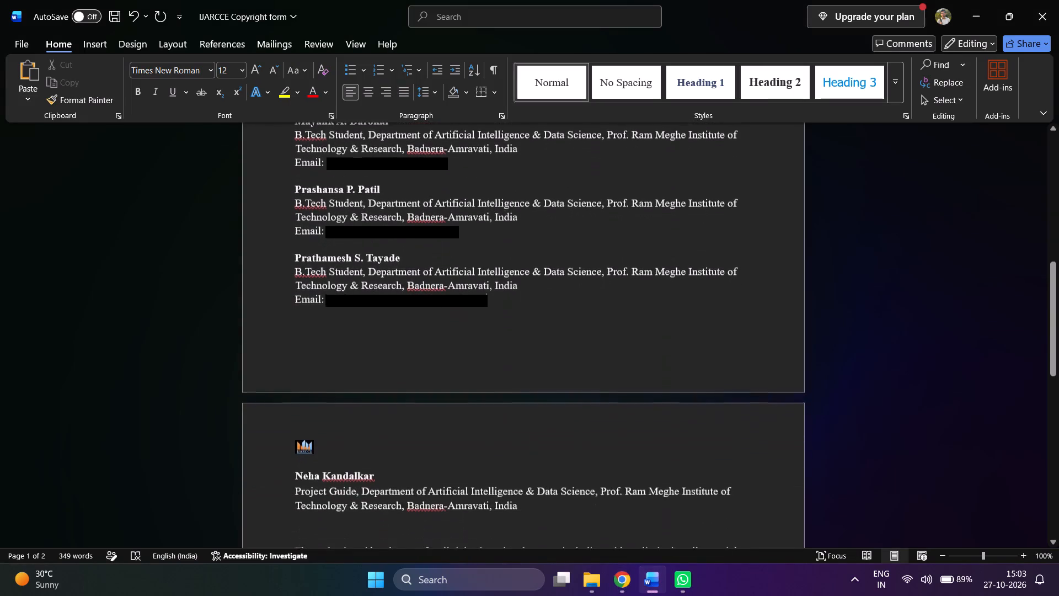
Add an "Email:" label on a new line below the project guide's affiliation on the second page.
scroll(536, 320, down, 1)
click(531, 437)
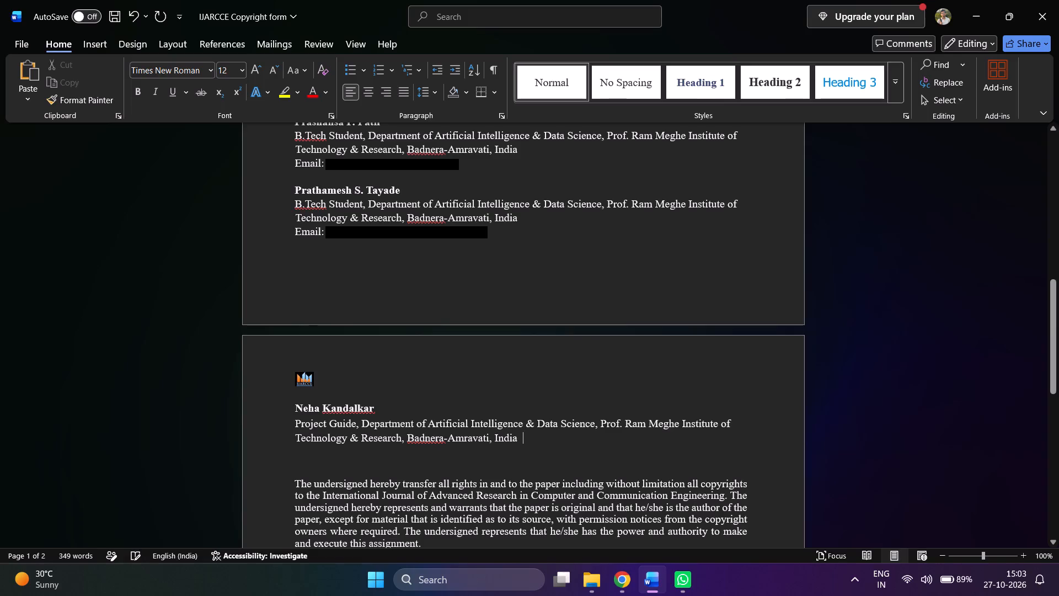
key(Return)
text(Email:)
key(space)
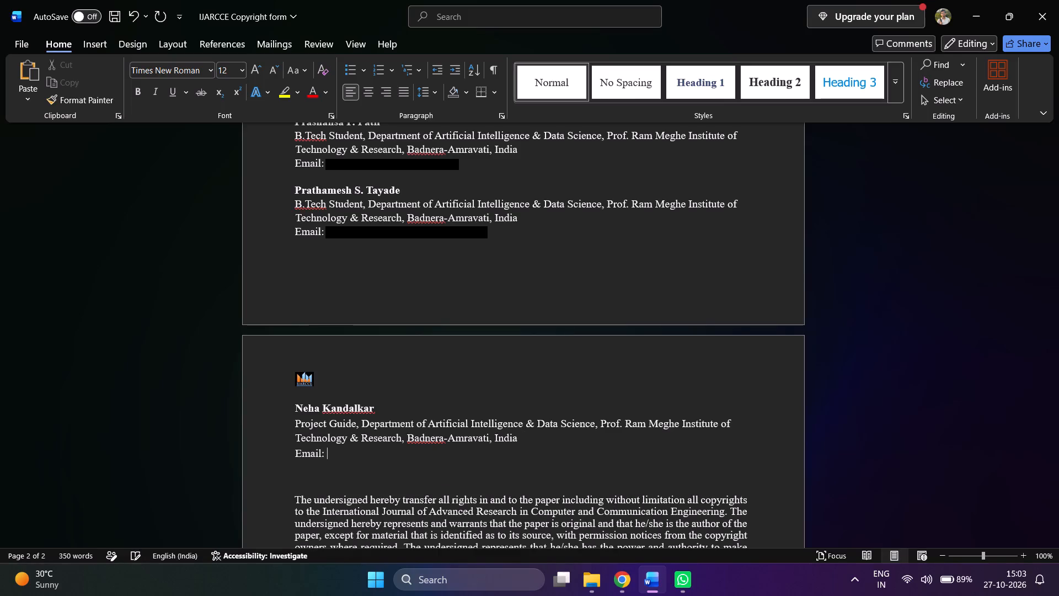
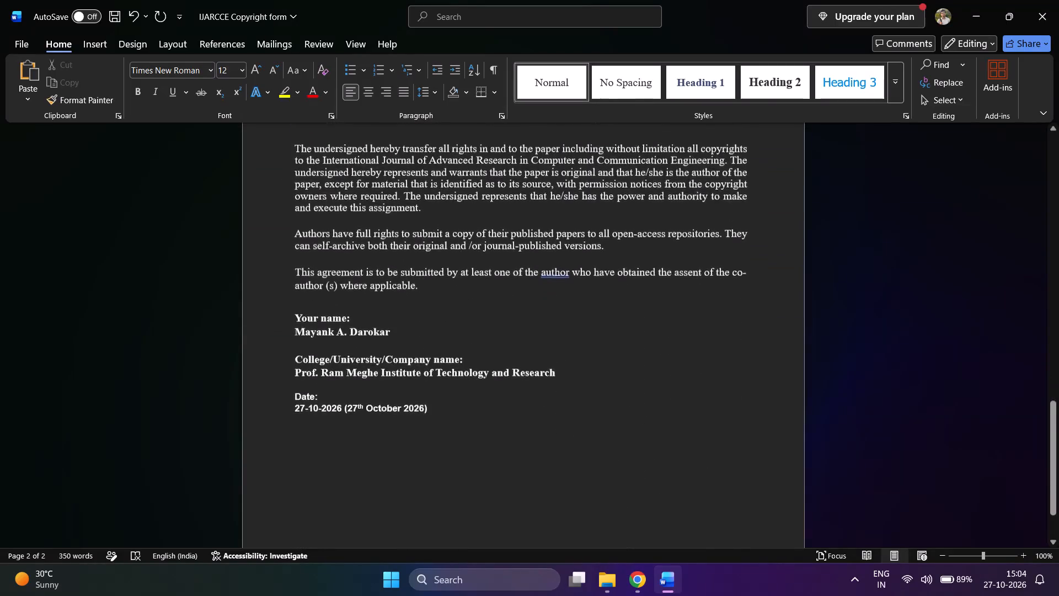
Save the edited IJARCCE Copyright form document.
scroll(618, 415, down, 1)
key(ctrl+s)
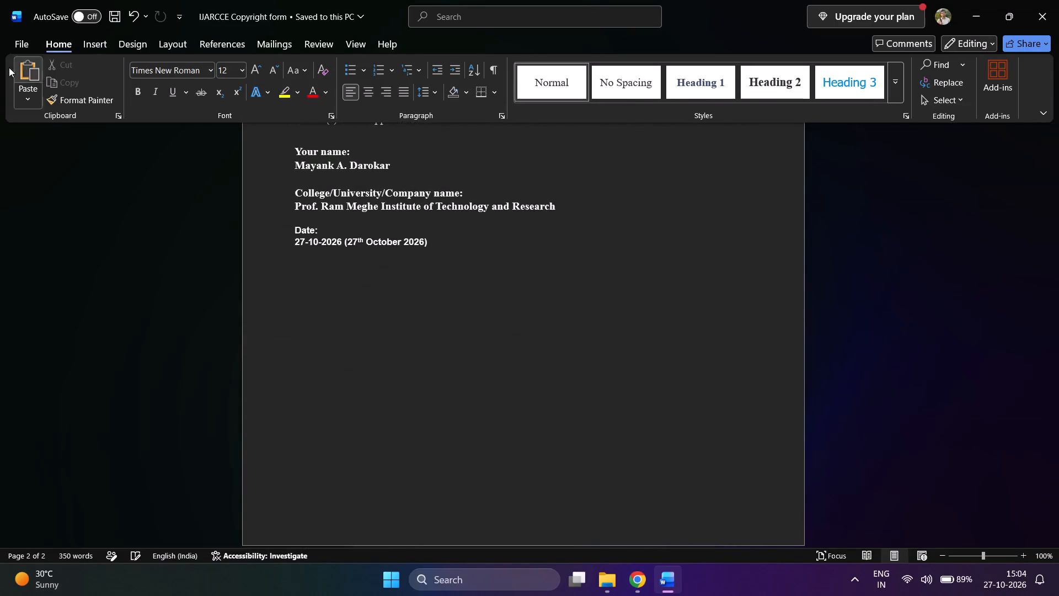
Start a Save As of the copyright form and browse for a save location on this PC.
click(23, 49)
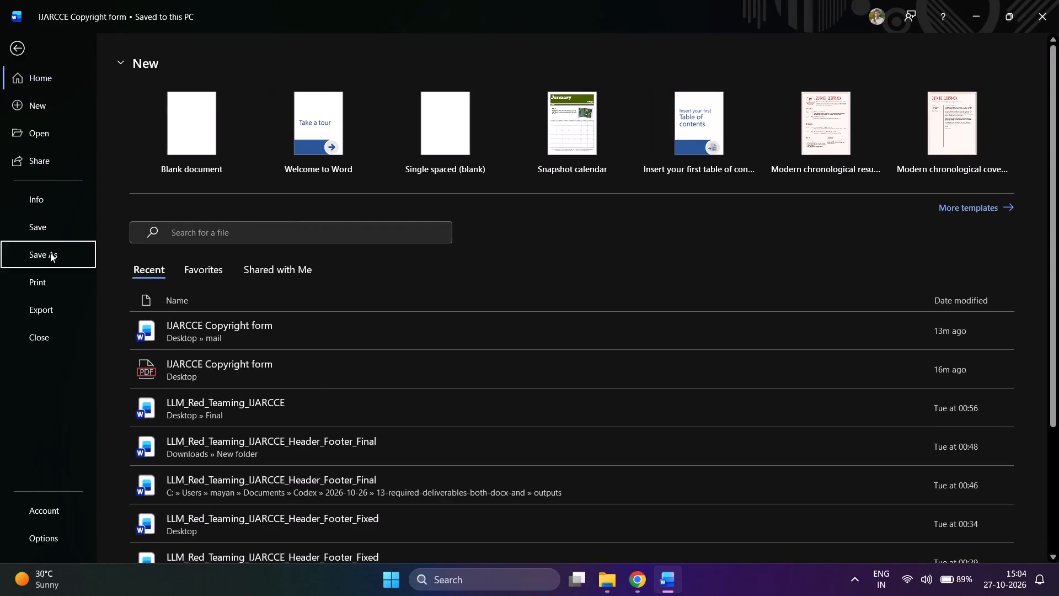
click(50, 253)
click(193, 368)
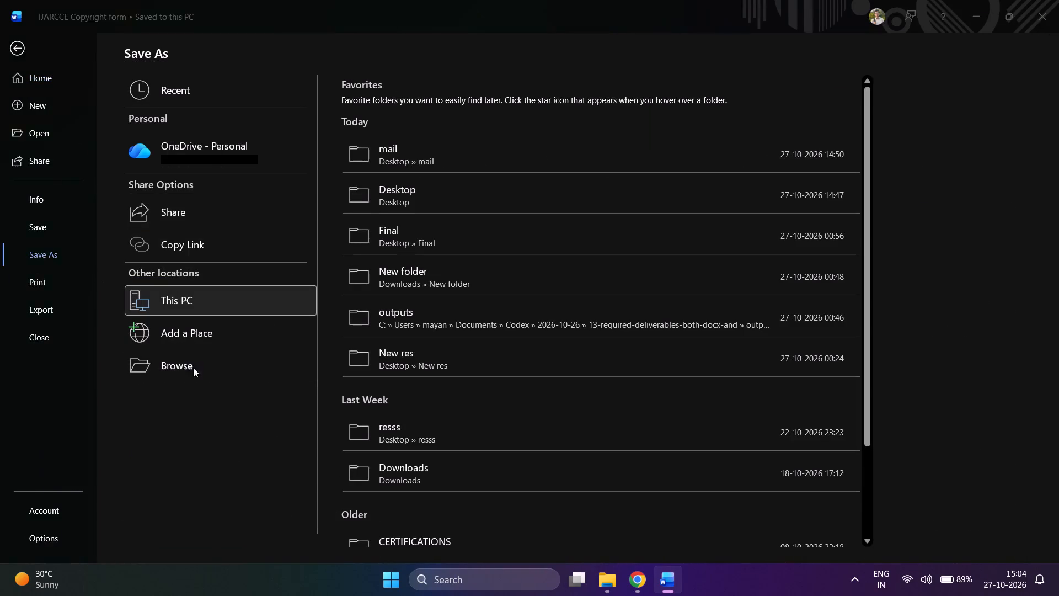
Save the copyright form as a PDF named IJARCCE Copyright form in the mail folder, replacing the existing PDF.
click(178, 249)
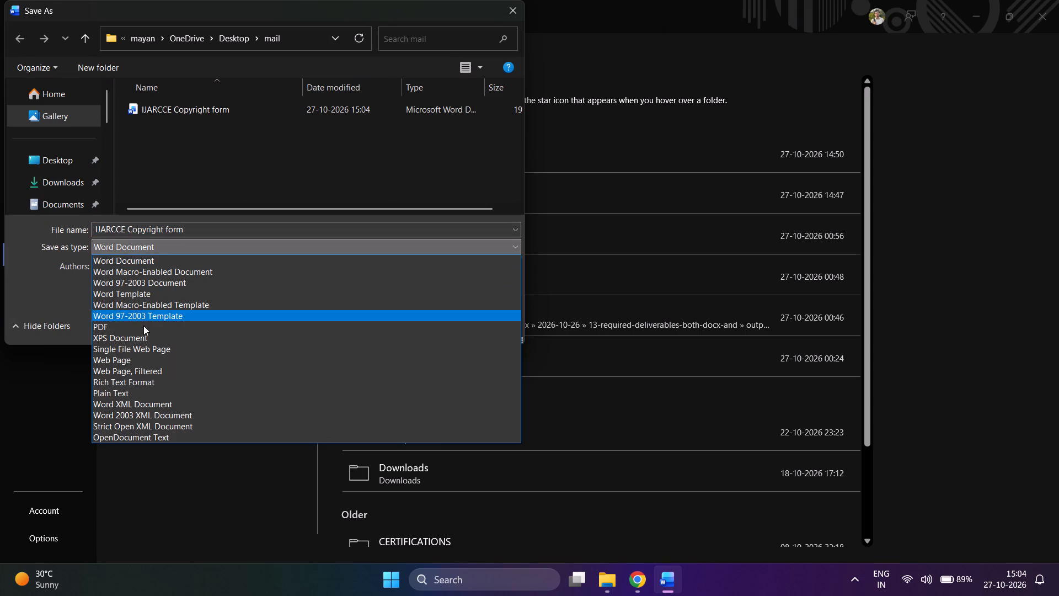
click(140, 327)
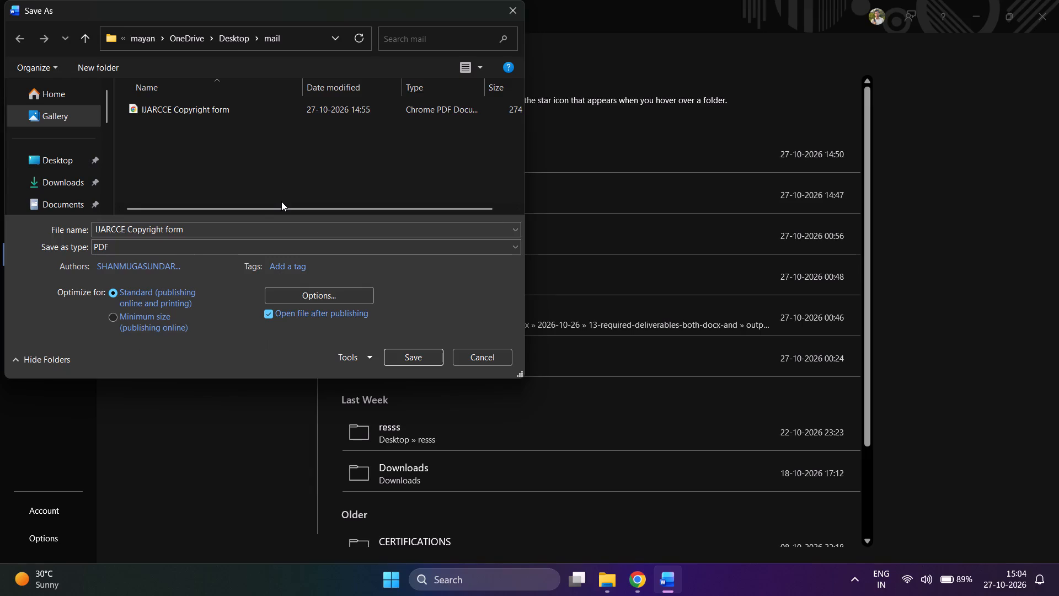
key(Tab)
click(319, 165)
click(407, 355)
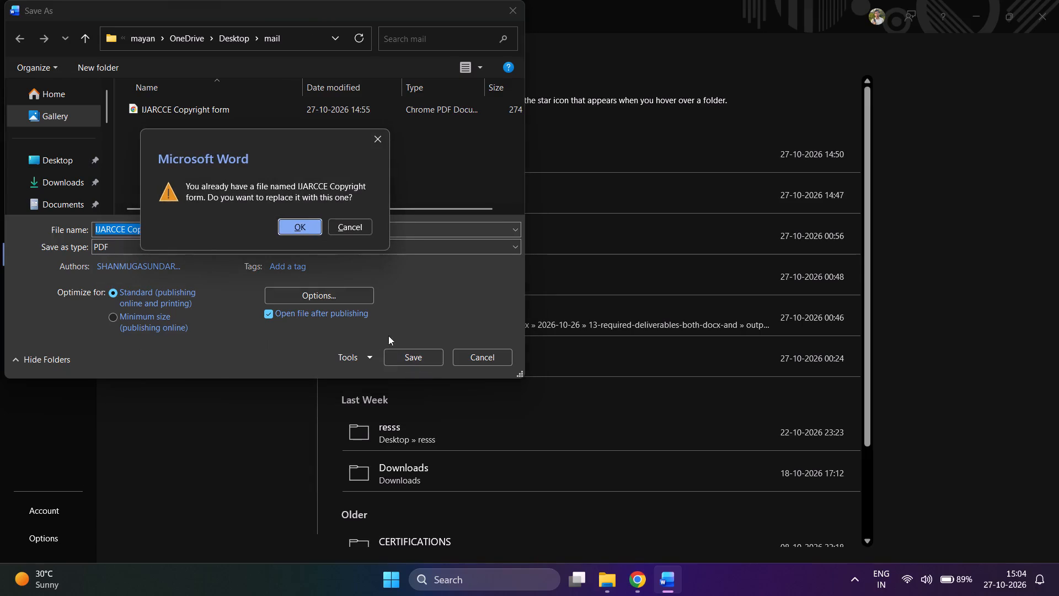
click(297, 227)
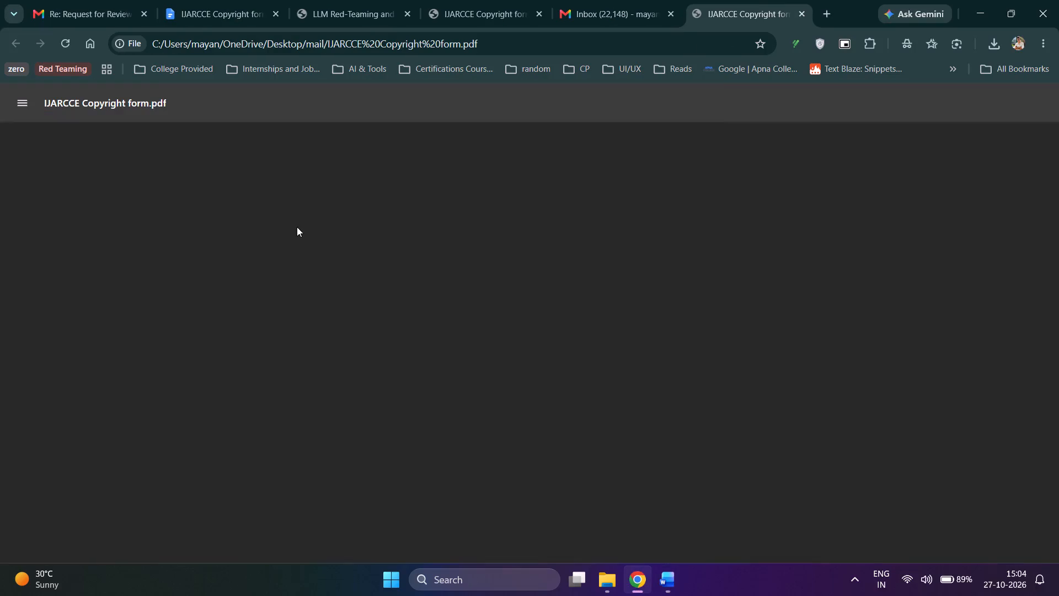
Review the author details and email lines across both pages of the exported PDF.
scroll(538, 367, down, 2)
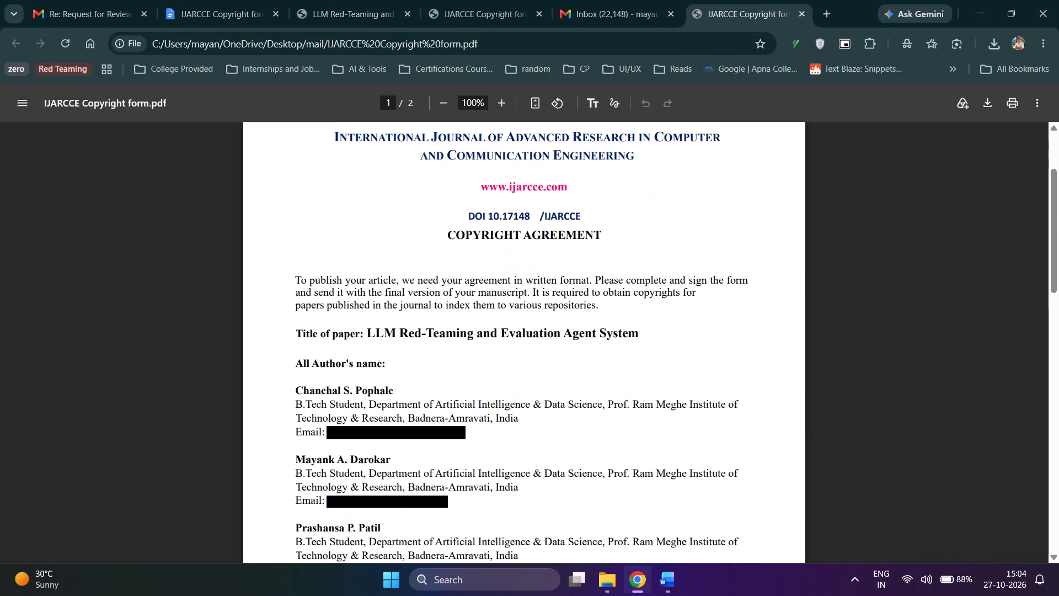
scroll(538, 367, down, 4)
scroll(538, 367, up, 1)
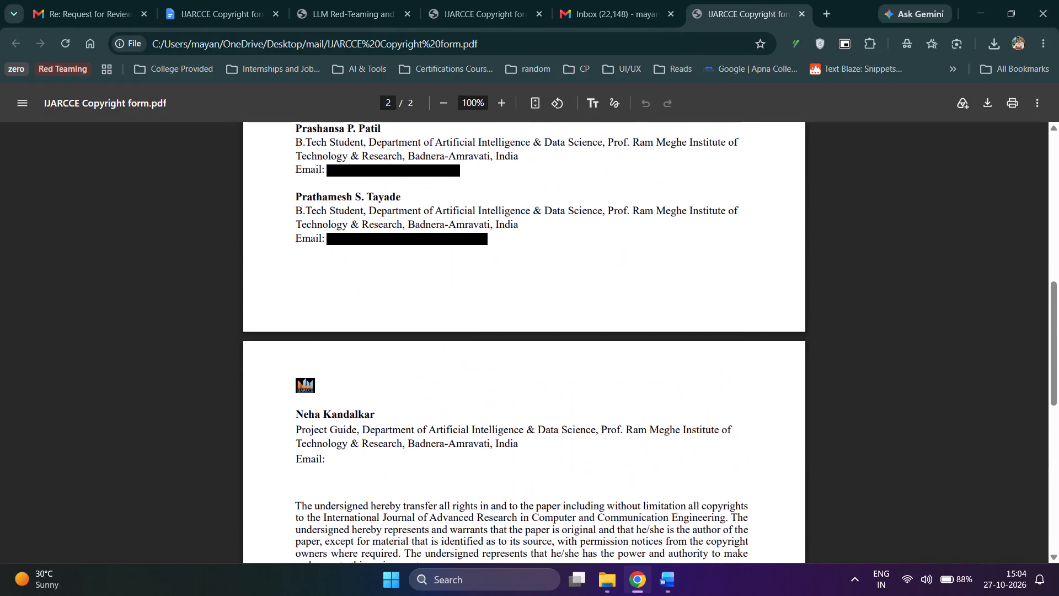
scroll(538, 367, up, 2)
Back in Word, delete the empty "Email:" line below the project guide's affiliation and save the document.
key(alt+Tab)
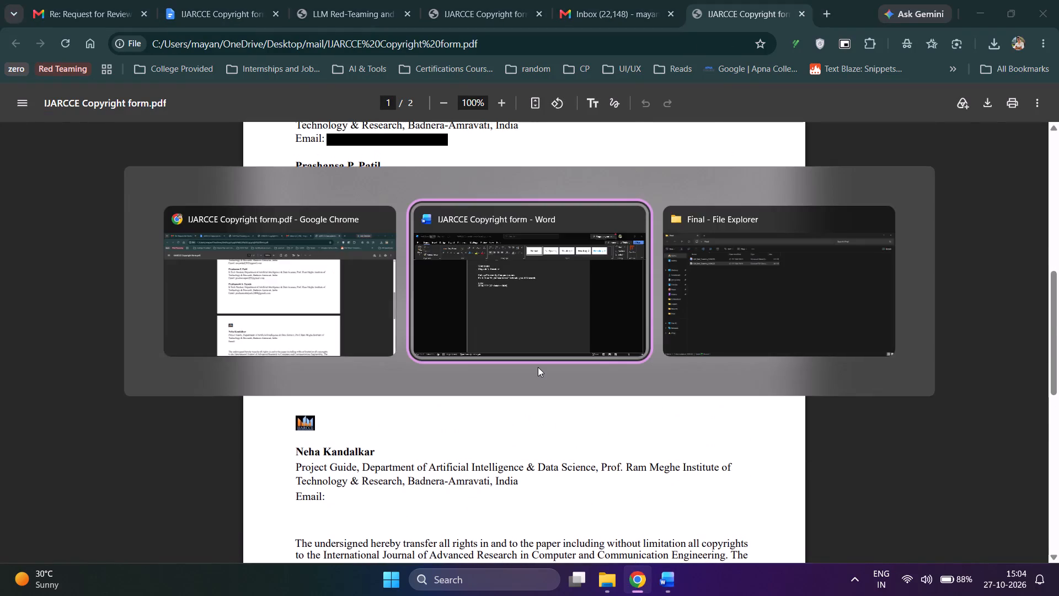
scroll(488, 302, up, 2)
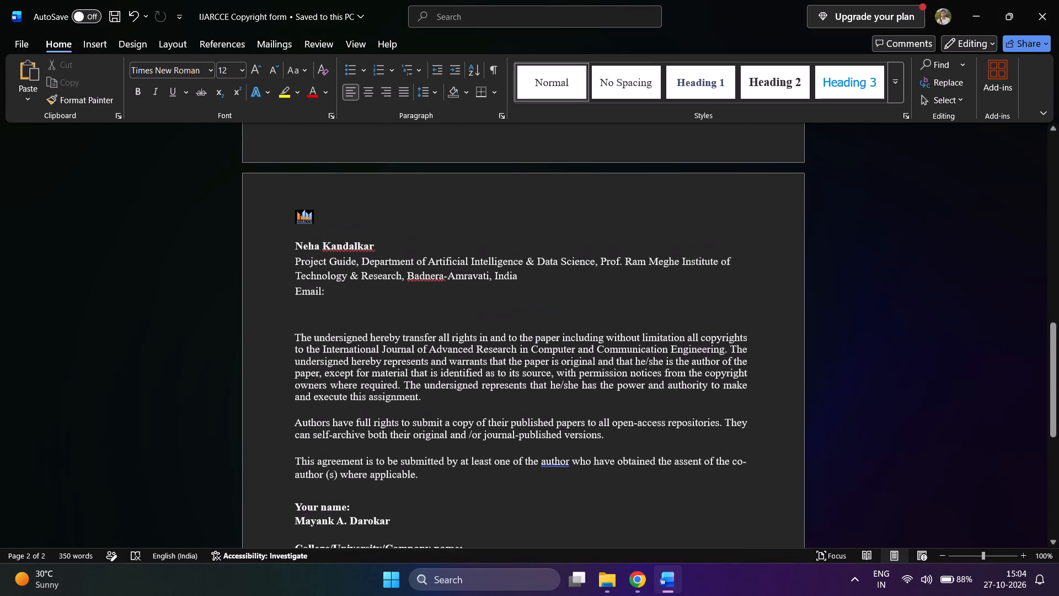
key(BackSpace)
key(BackSpace)
key(BackSpace)
key(BackSpace)
key(BackSpace)
key(BackSpace)
key(BackSpace)
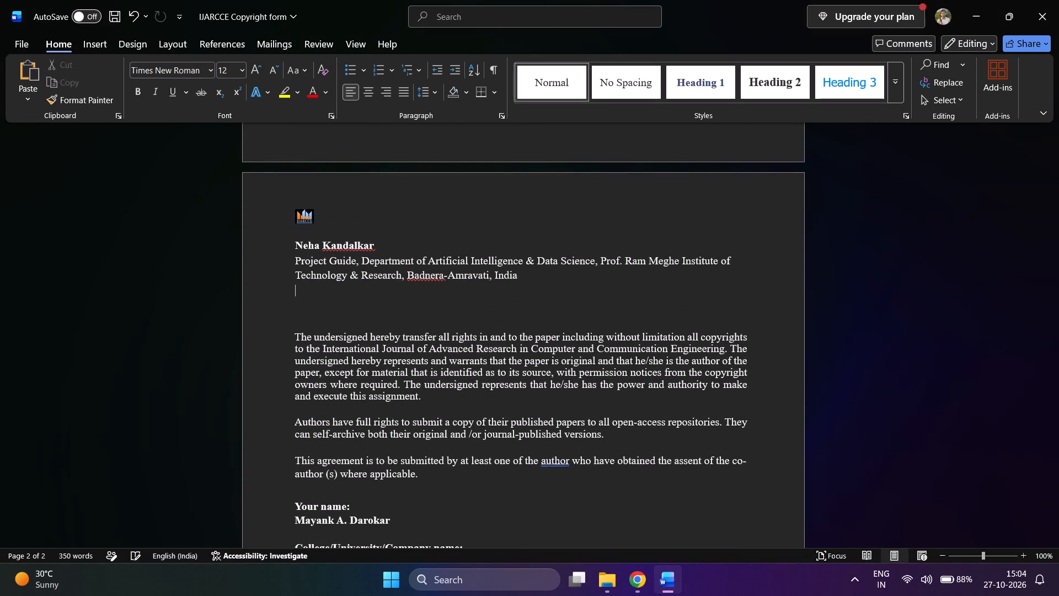
key(BackSpace)
key(ctrl+s)
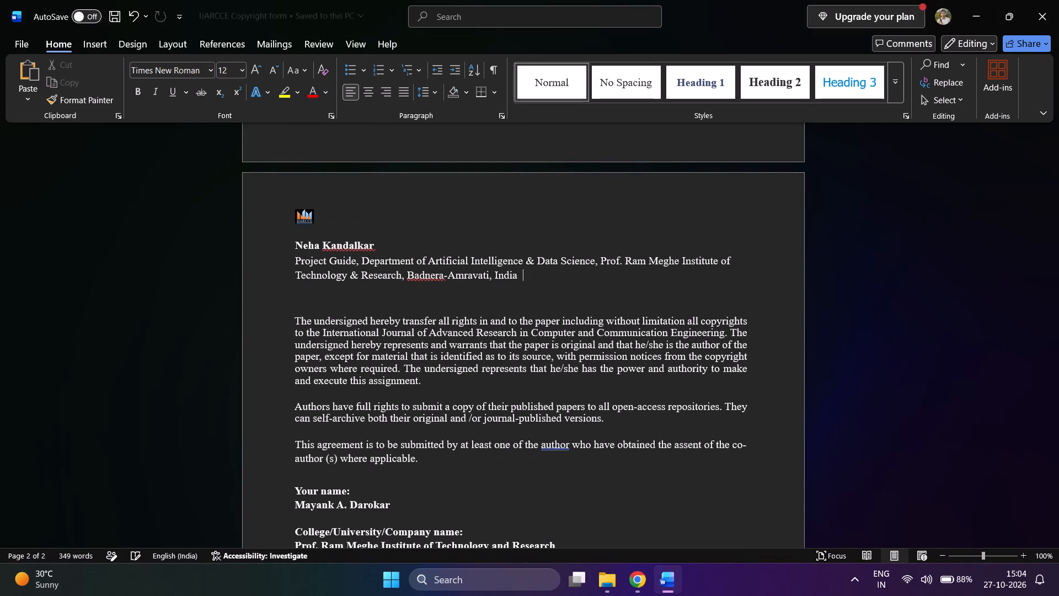
Save the updated form again as a PDF named IJARCCE Copyright form in the mail folder.
click(26, 47)
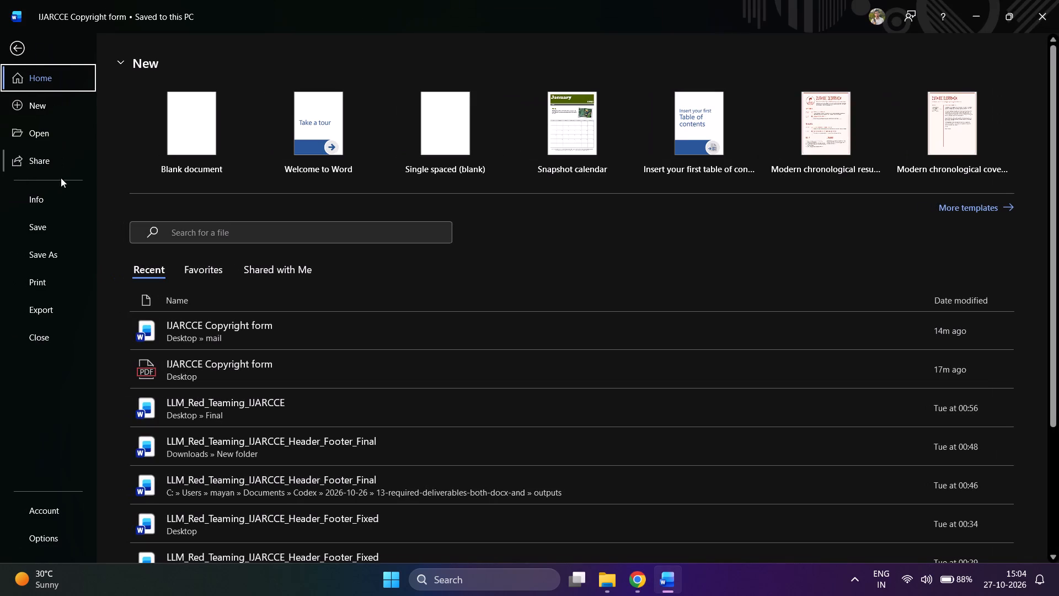
click(65, 258)
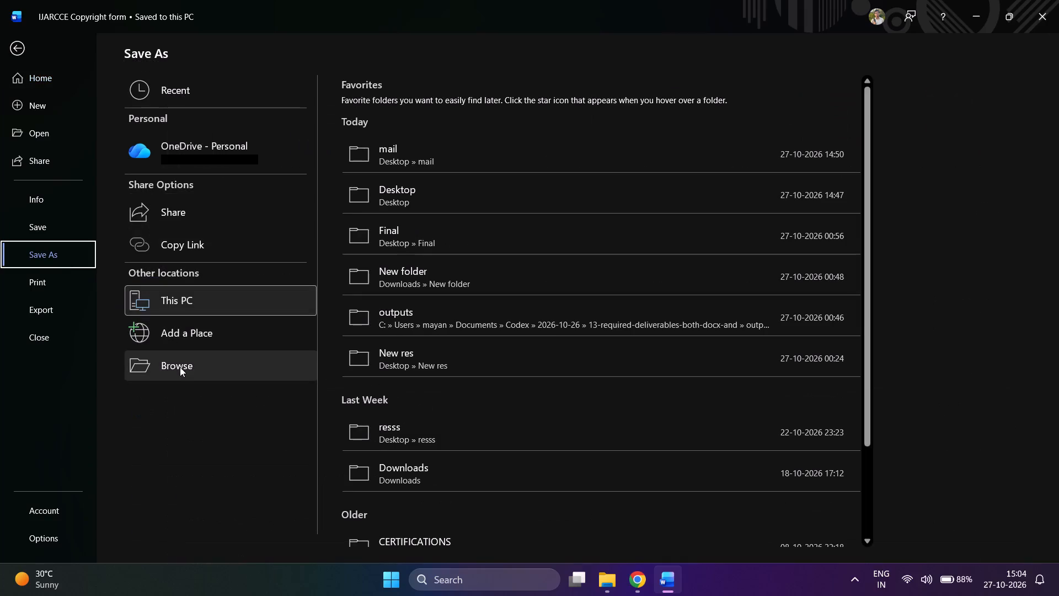
click(180, 367)
click(264, 247)
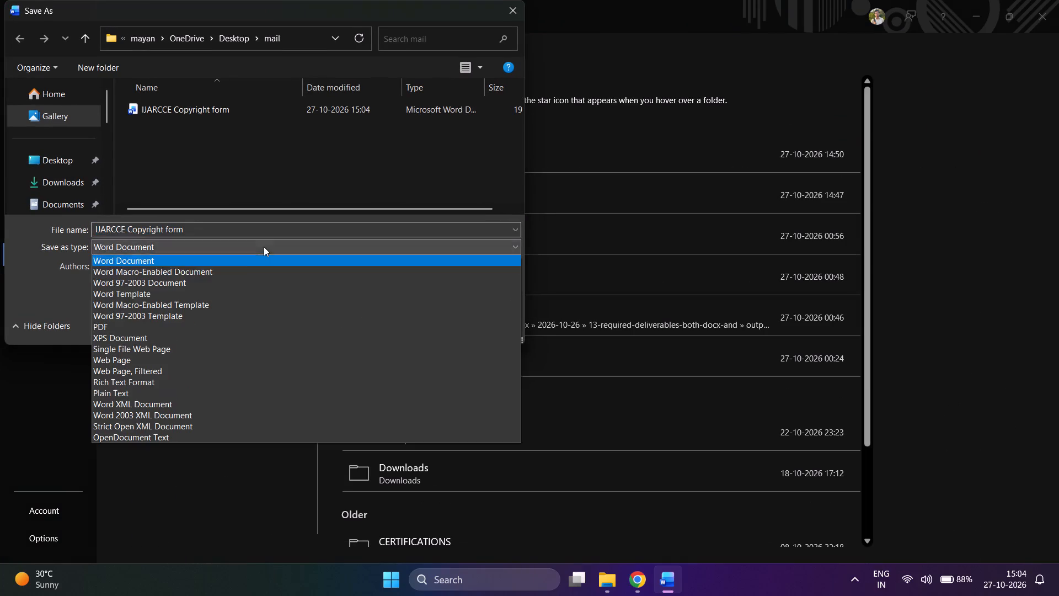
click(191, 323)
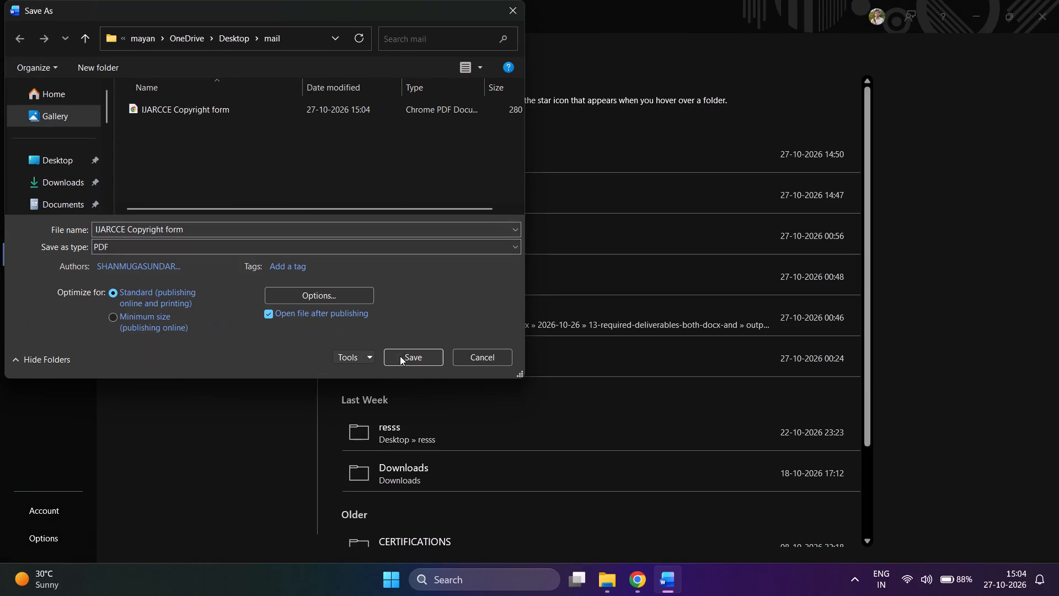
Publish the form as the PDF IJARCCE Copyright form in the mail folder, replacing the existing file.
click(401, 356)
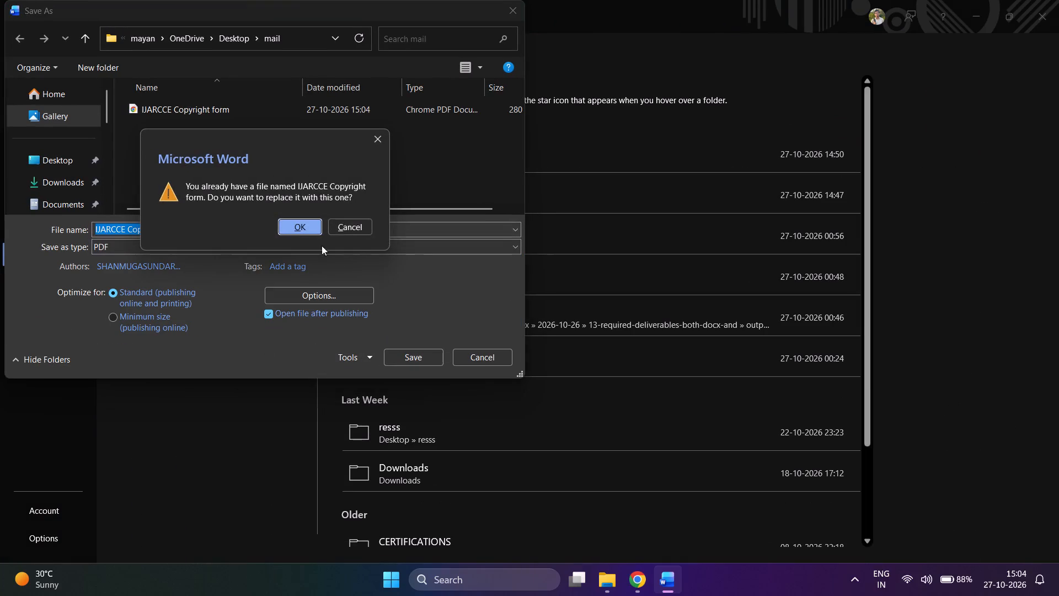
click(337, 223)
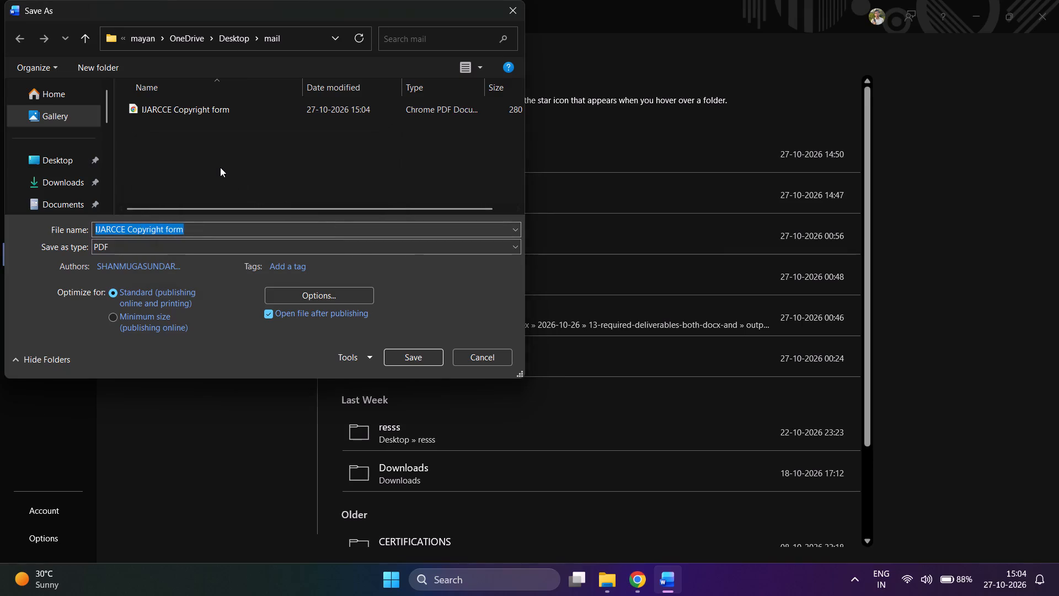
click(416, 356)
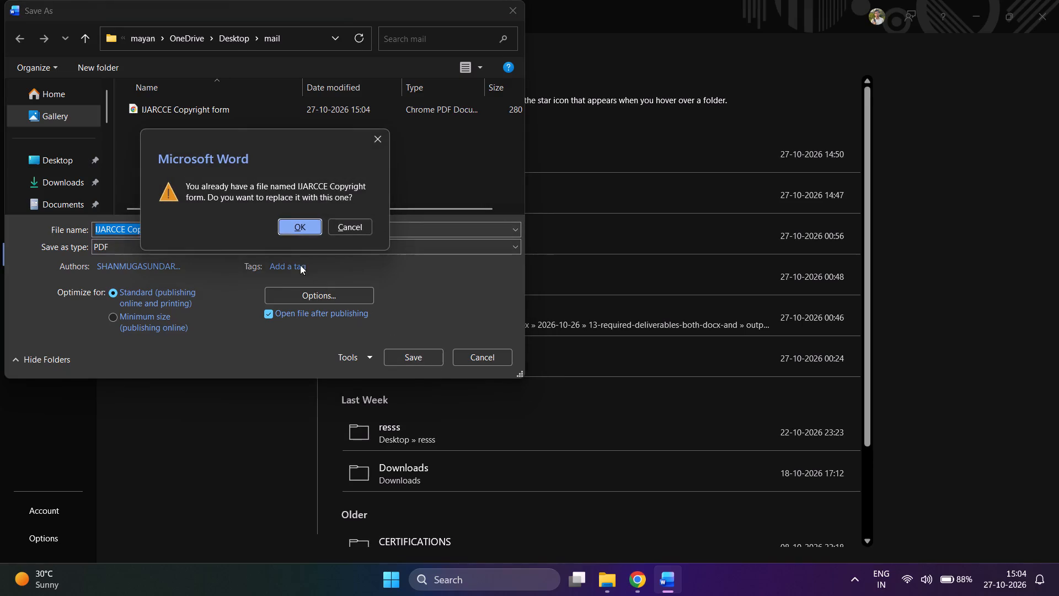
click(289, 231)
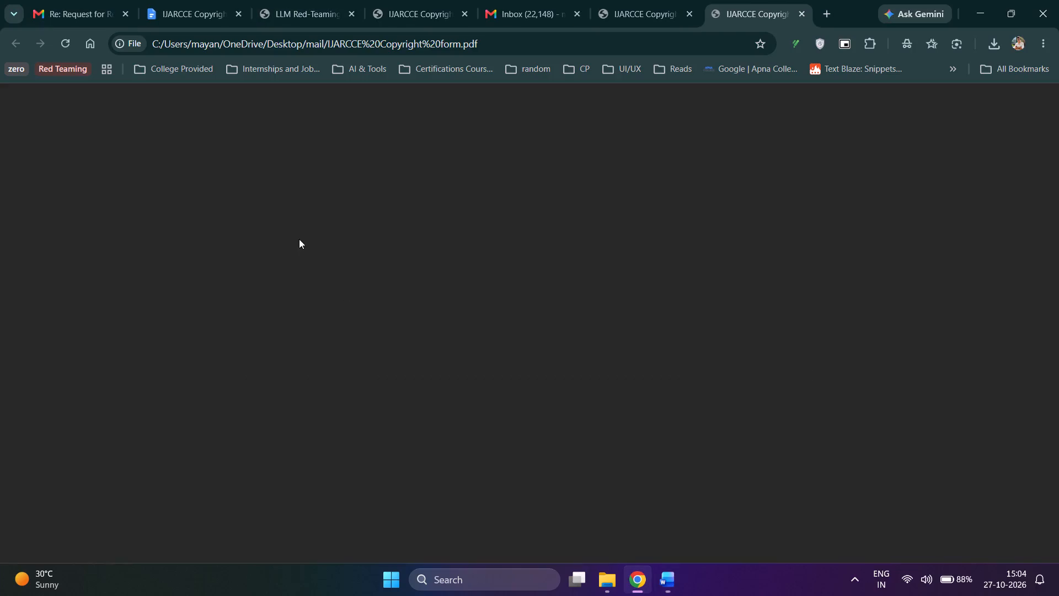
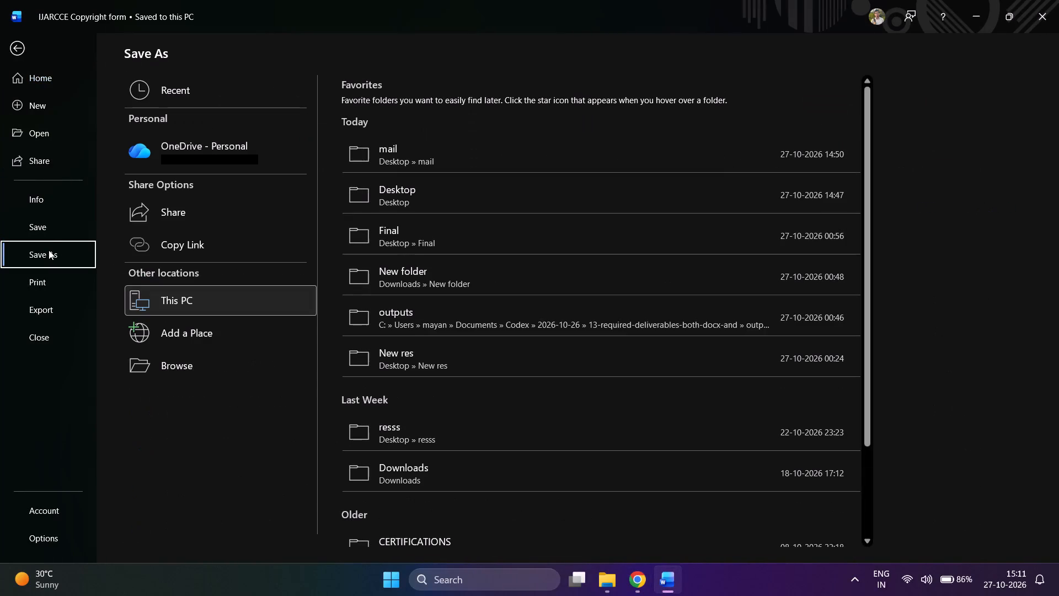
Save the form as a PDF named IJARCCE Copyright form in the mail folder, replacing the existing PDF.
click(194, 362)
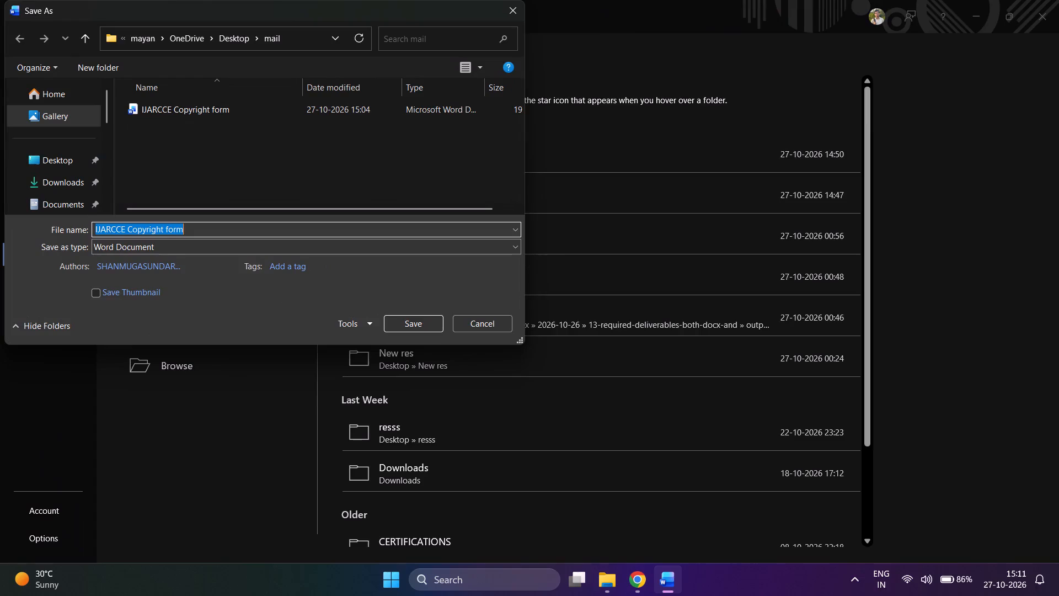
click(226, 246)
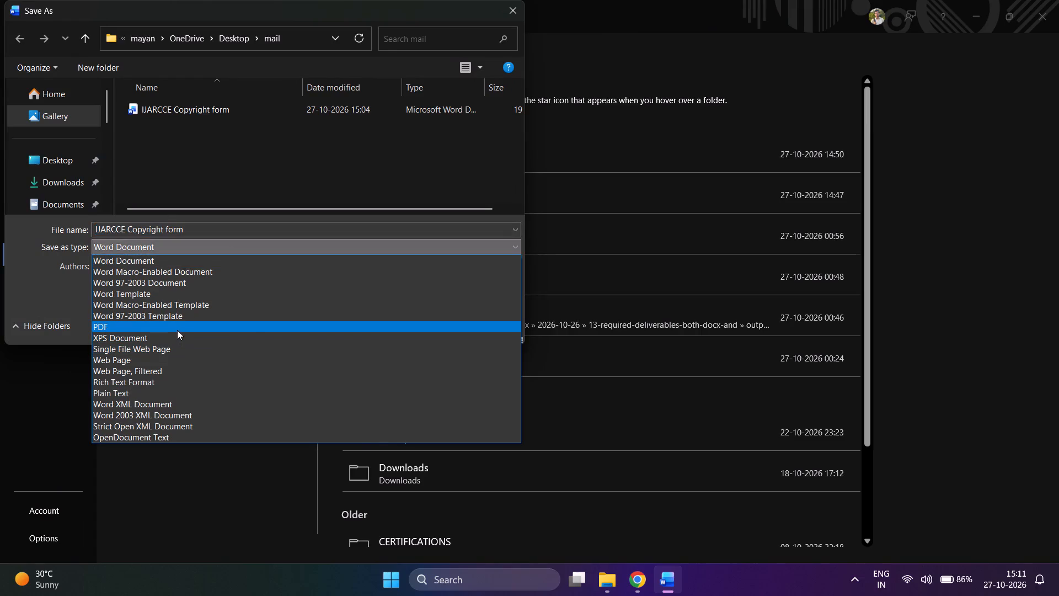
click(177, 330)
click(427, 353)
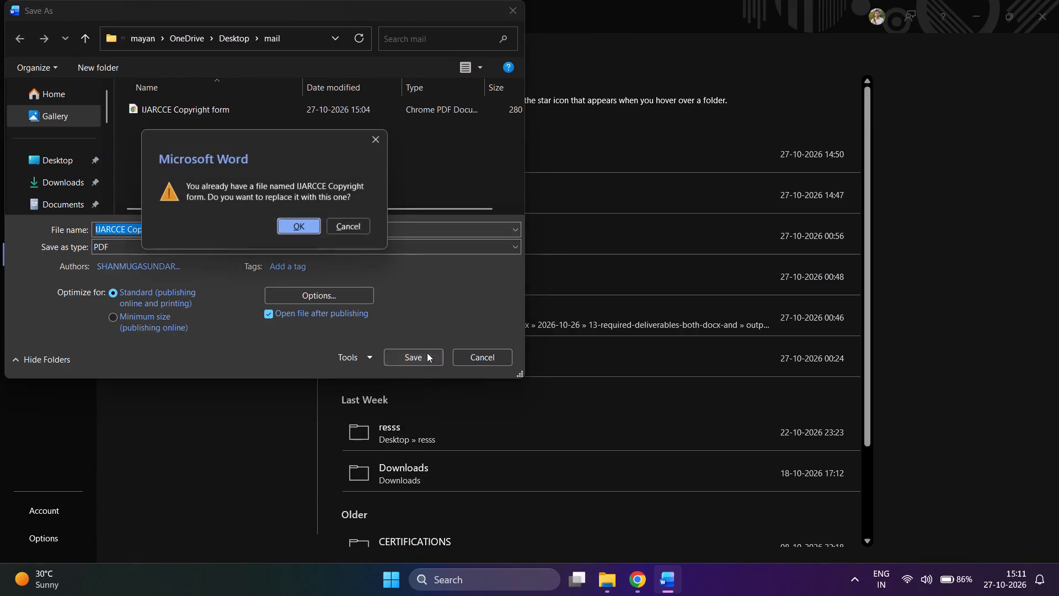
click(301, 226)
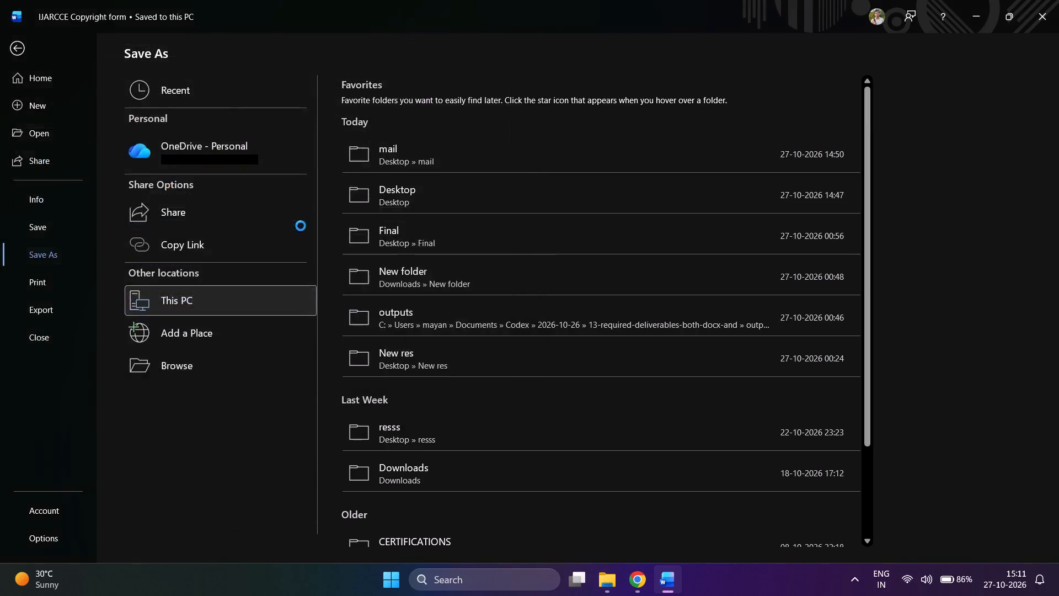
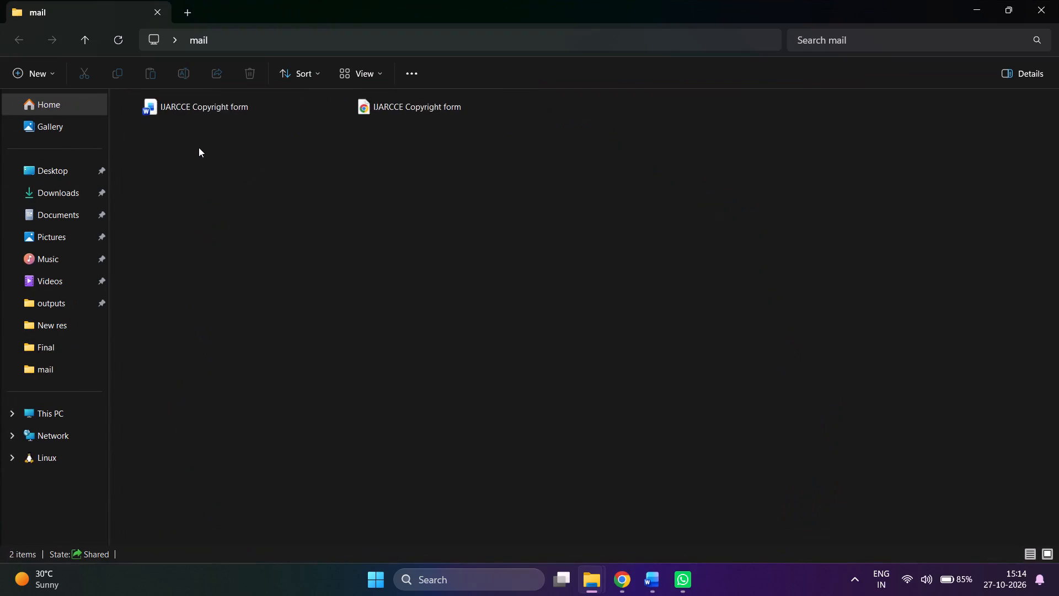
Open the re-exported IJARCCE Copyright form PDF from the mail folder and check its pages through to the name, college and date.
ctrl+scroll(199, 147, up, 16)
double_click(199, 147)
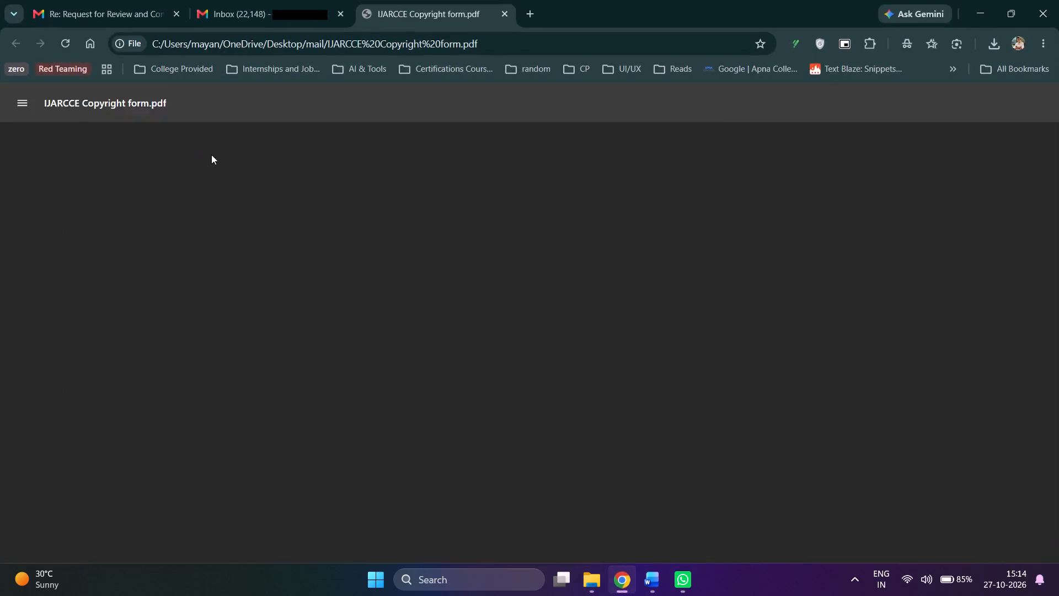
scroll(432, 352, down, 11)
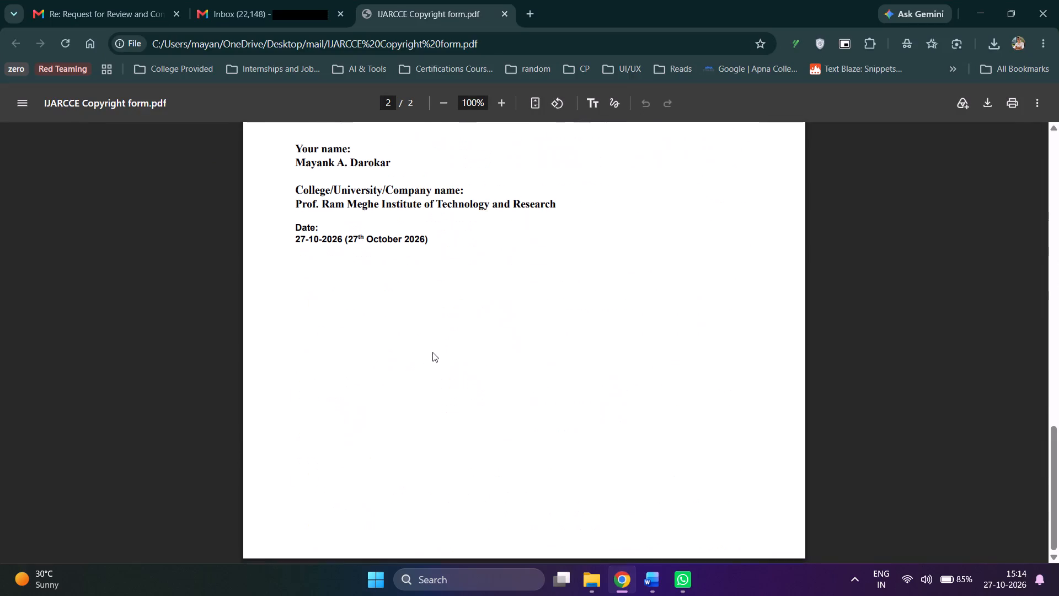
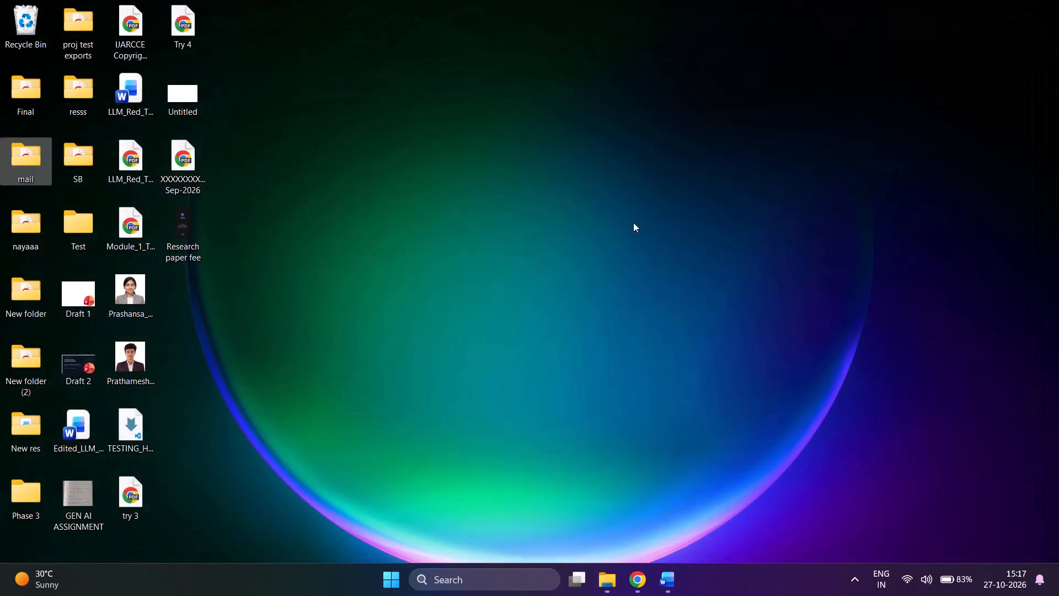
Switch to Chrome and check the re-exported copyright form PDF through to the project guide and signature details on page 2.
click(633, 222)
key(alt+Tab)
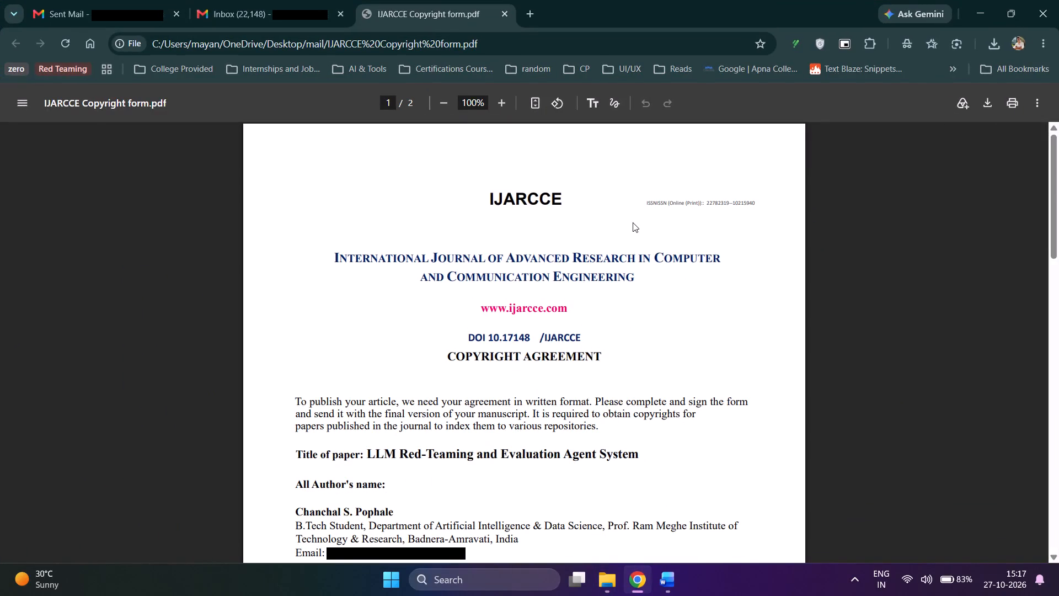
scroll(780, 327, down, 6)
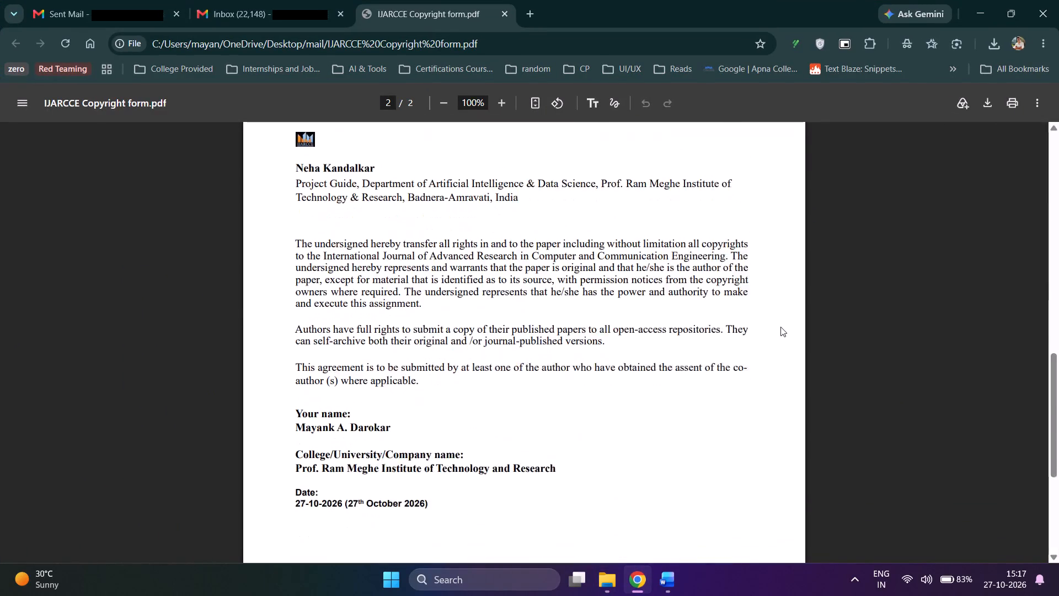
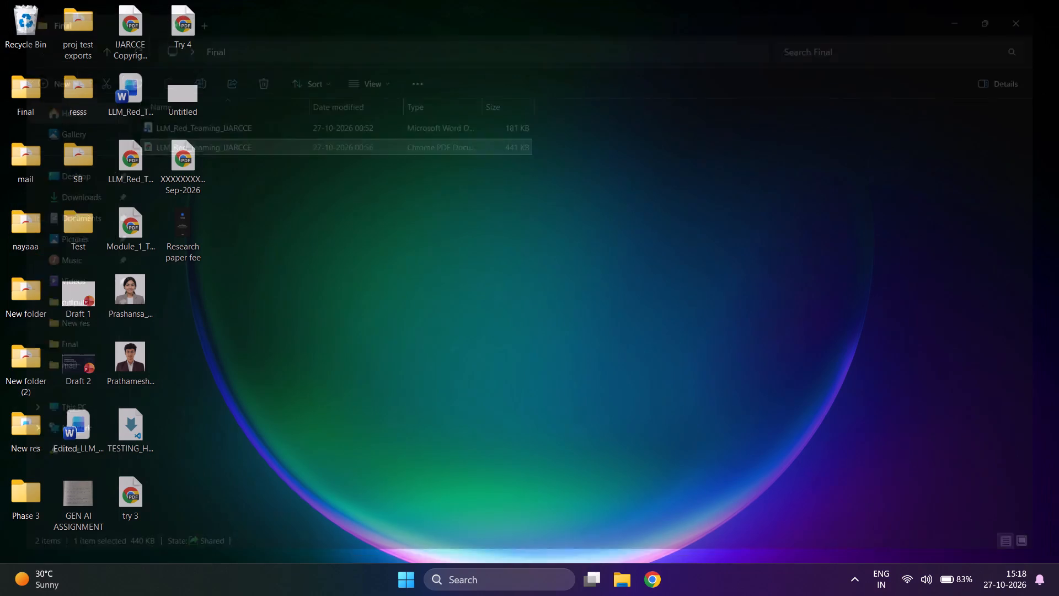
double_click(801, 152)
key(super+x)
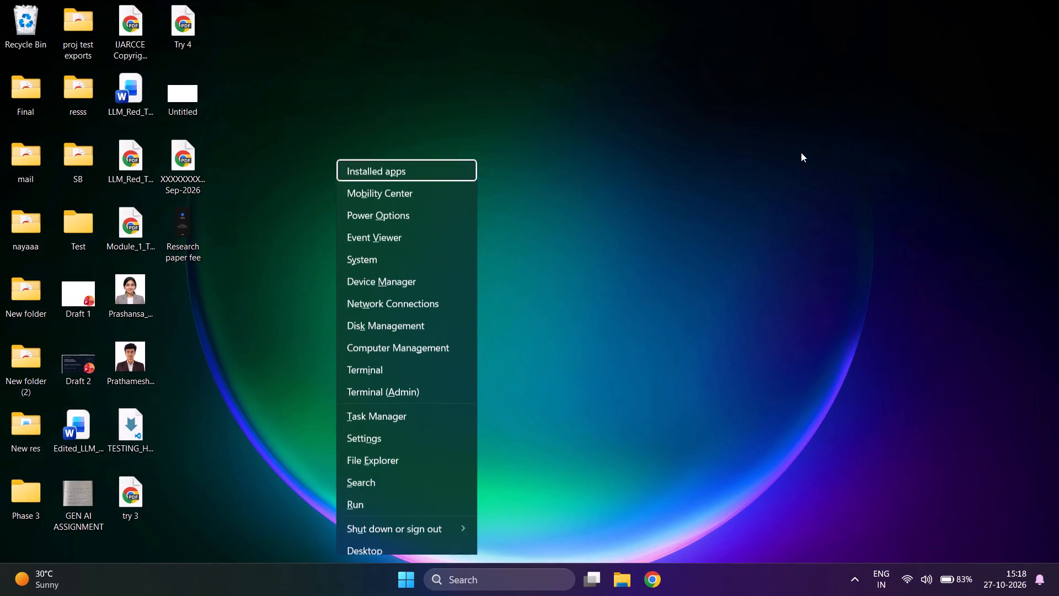